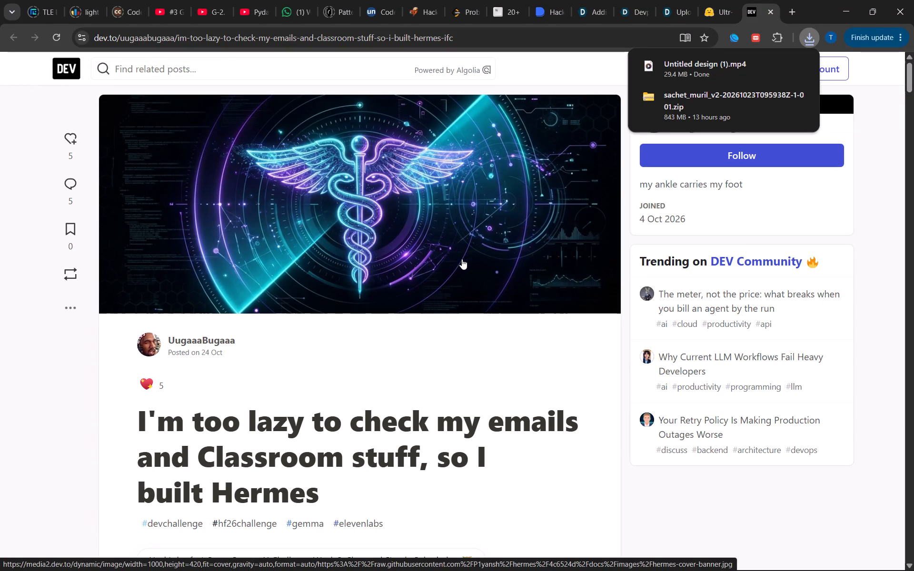
Read the opening of the Hermes article, including What I Built and the Demo & Telemetry Receipts screenshot and measurements.
scroll(469, 347, down, 1)
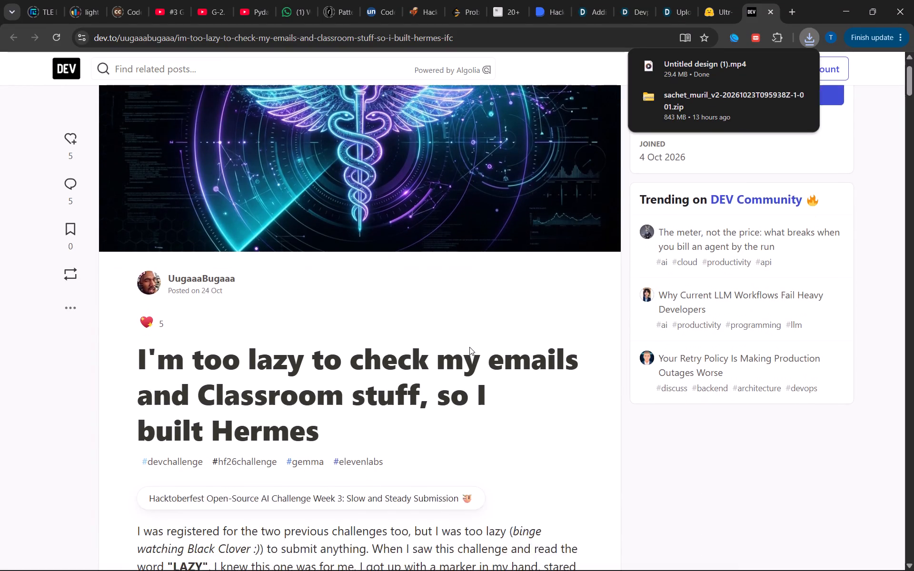
scroll(469, 347, down, 4)
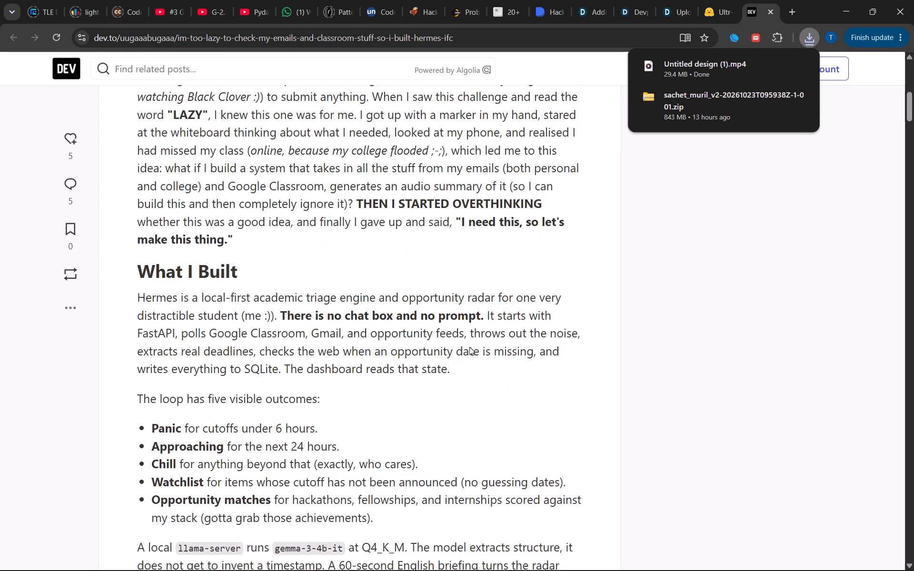
scroll(469, 347, down, 3)
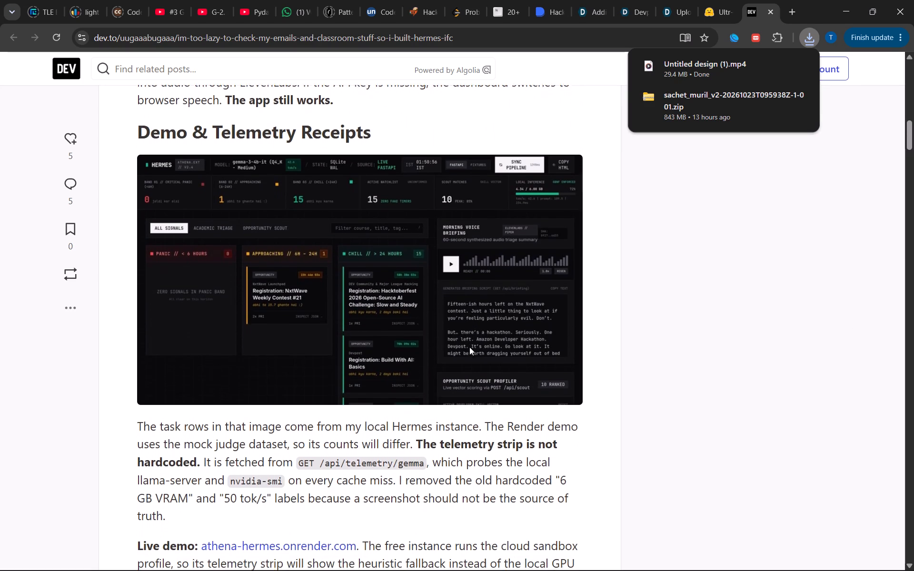
scroll(469, 347, up, 1)
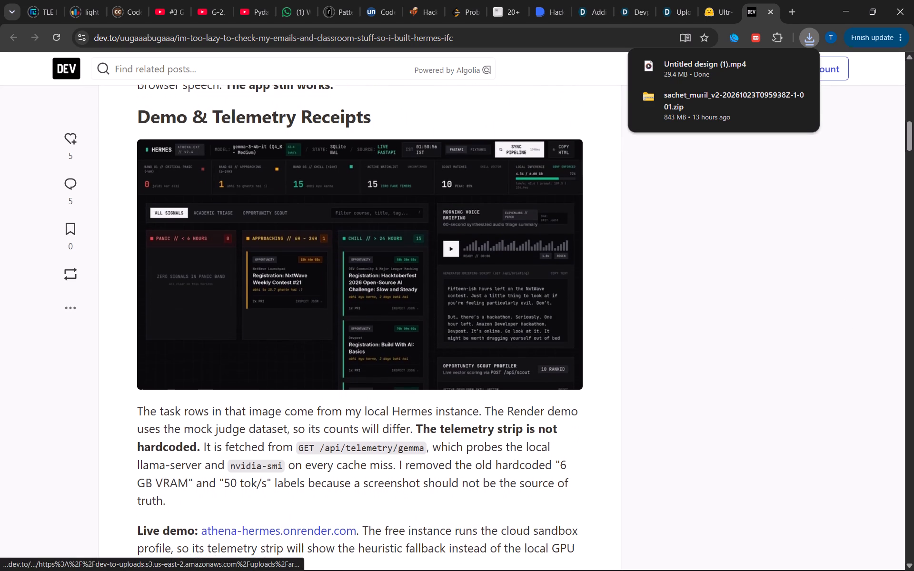
scroll(469, 347, up, 1)
scroll(469, 347, down, 1)
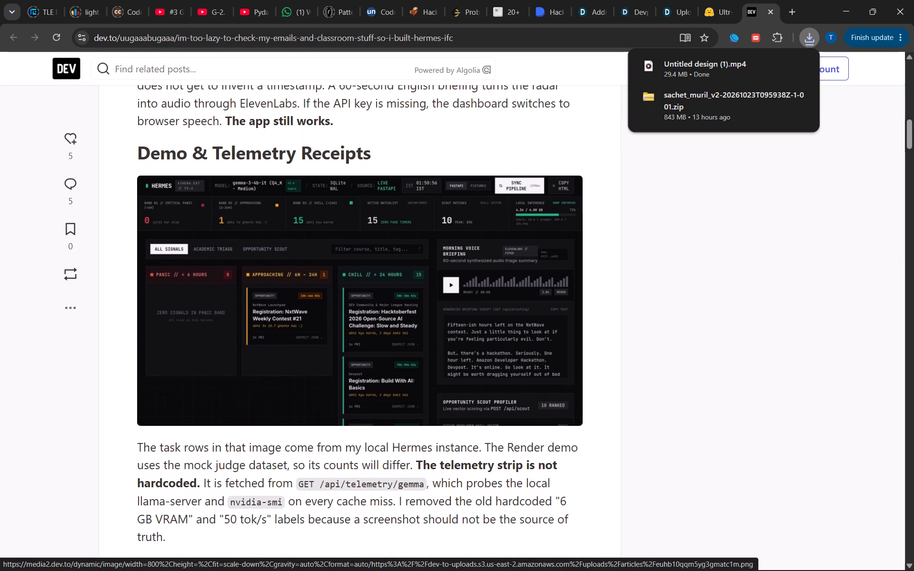
scroll(469, 347, down, 2)
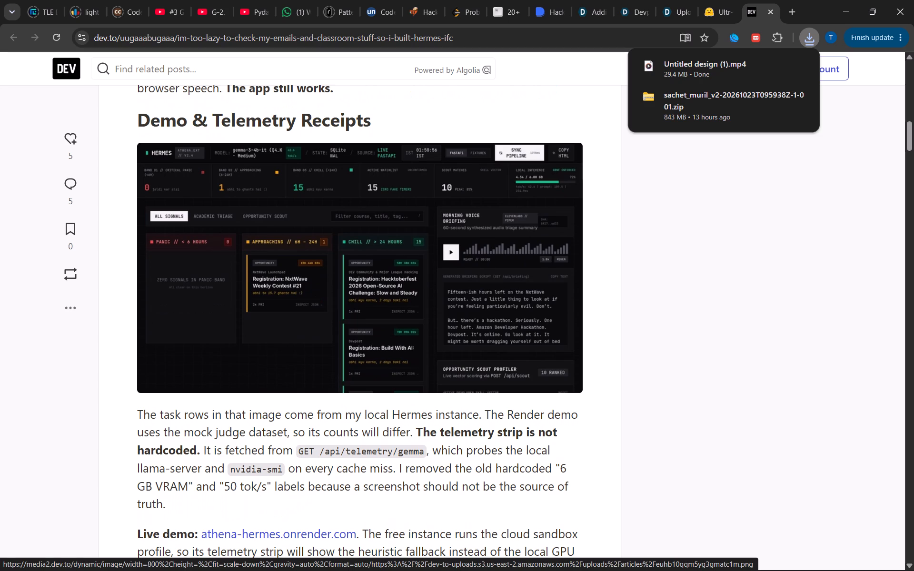
scroll(469, 347, down, 1)
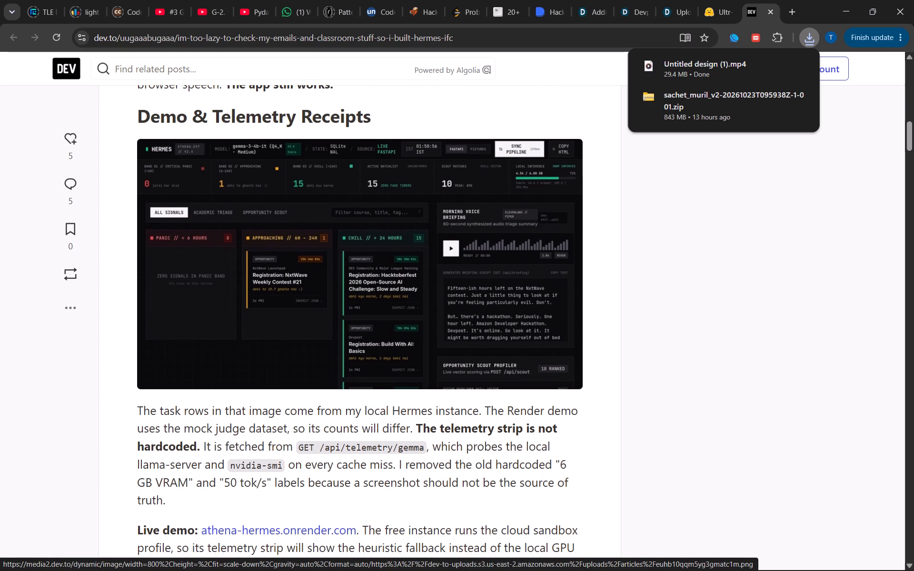
scroll(475, 350, down, 2)
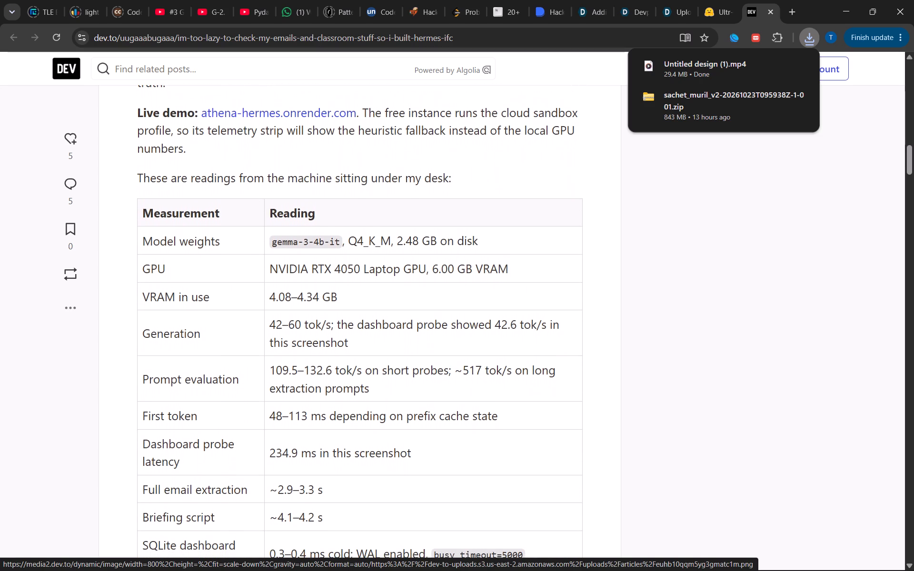
scroll(475, 350, down, 2)
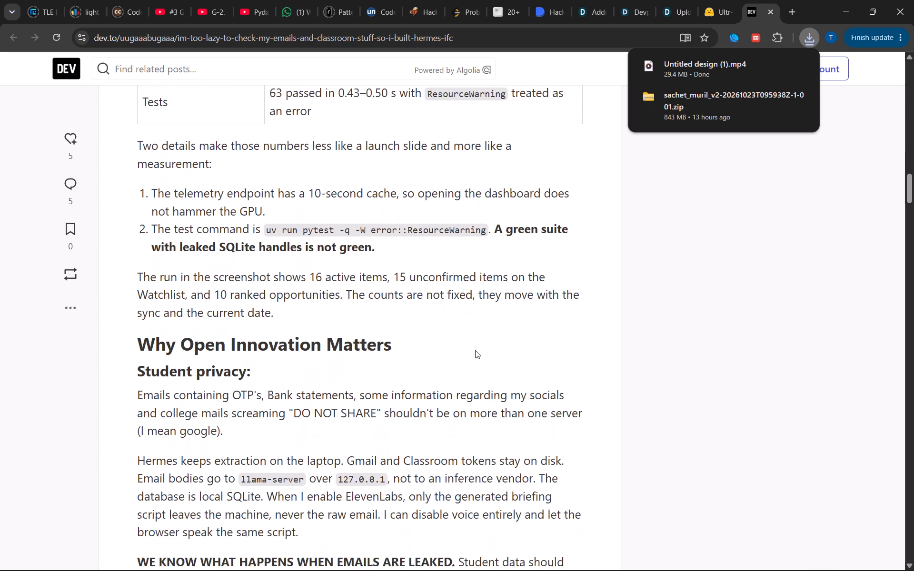
Examine the flow diagram under Architecture & Deterministic Safeguards, from the input feeds down to the FastAPI dashboard.
scroll(475, 350, down, 7)
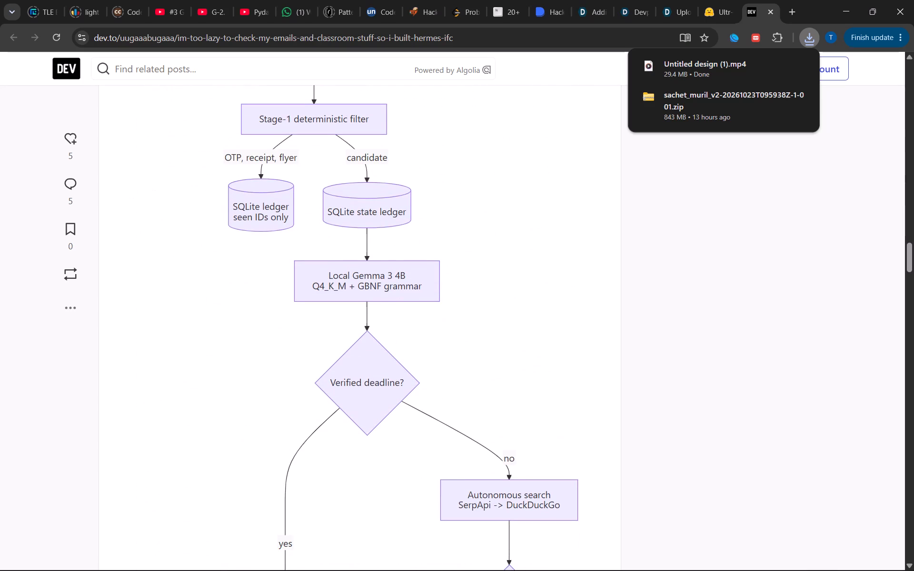
scroll(253, 338, up, 4)
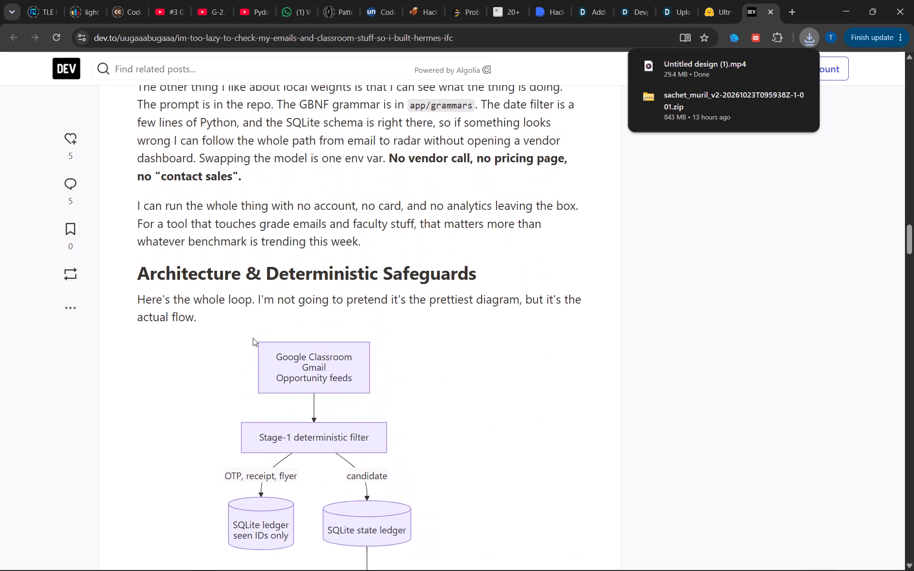
scroll(242, 353, down, 5)
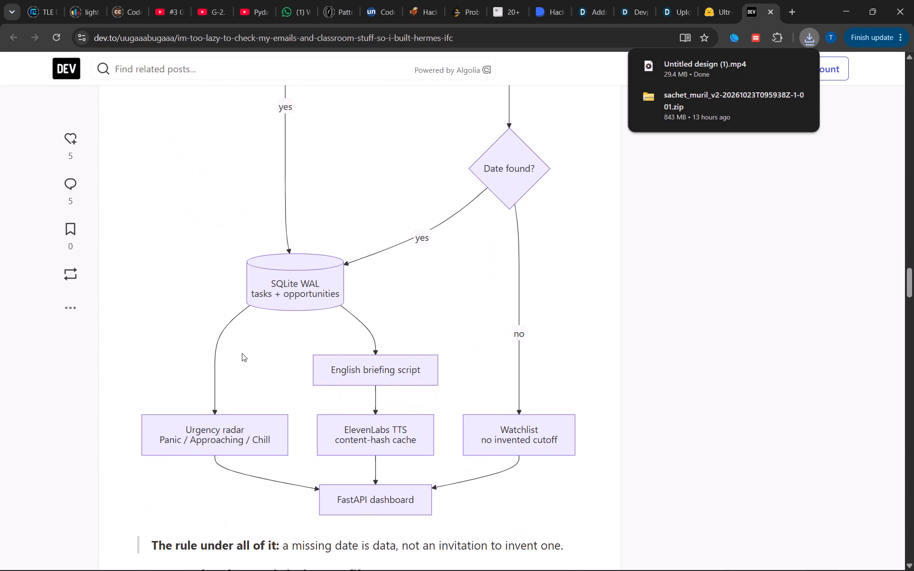
click(230, 423)
click(243, 379)
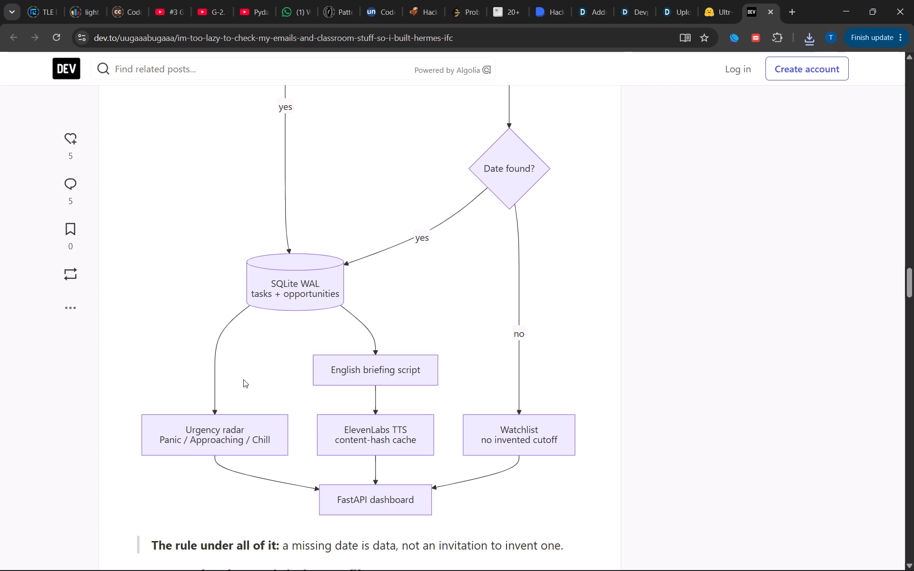
scroll(195, 218, up, 3)
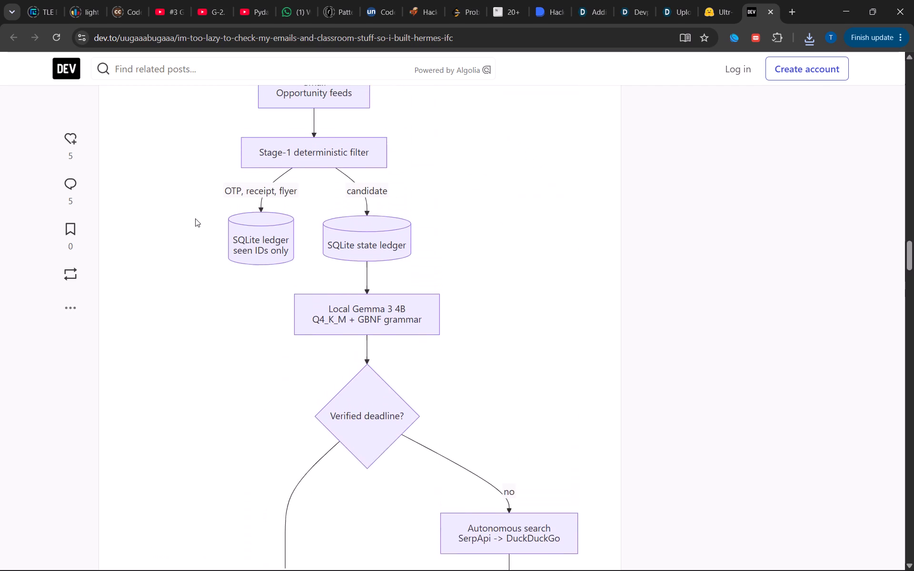
scroll(195, 218, up, 3)
Read the rest of the Hermes article, from the seven-day deadline problem through the Lazy Payoff section to the closing remarks.
scroll(195, 218, down, 6)
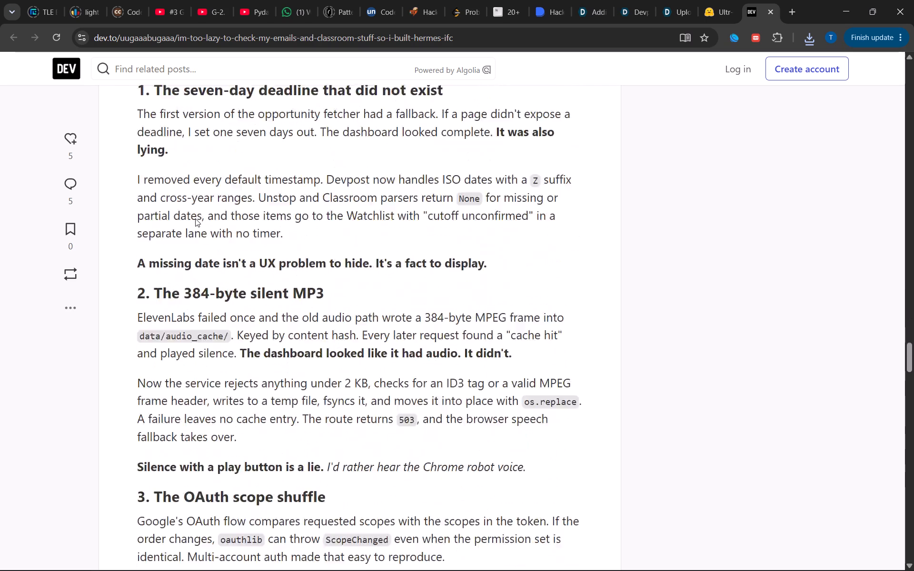
scroll(195, 218, down, 4)
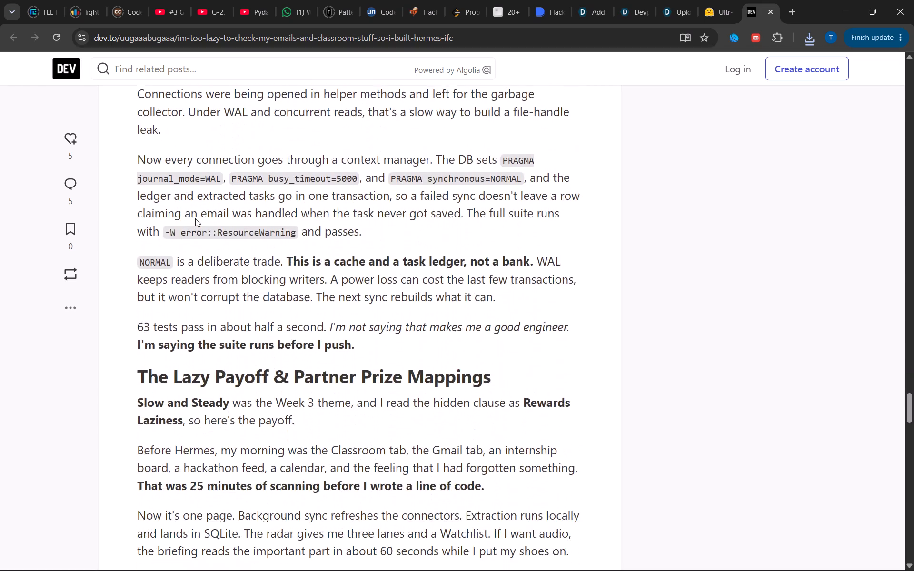
scroll(195, 218, down, 7)
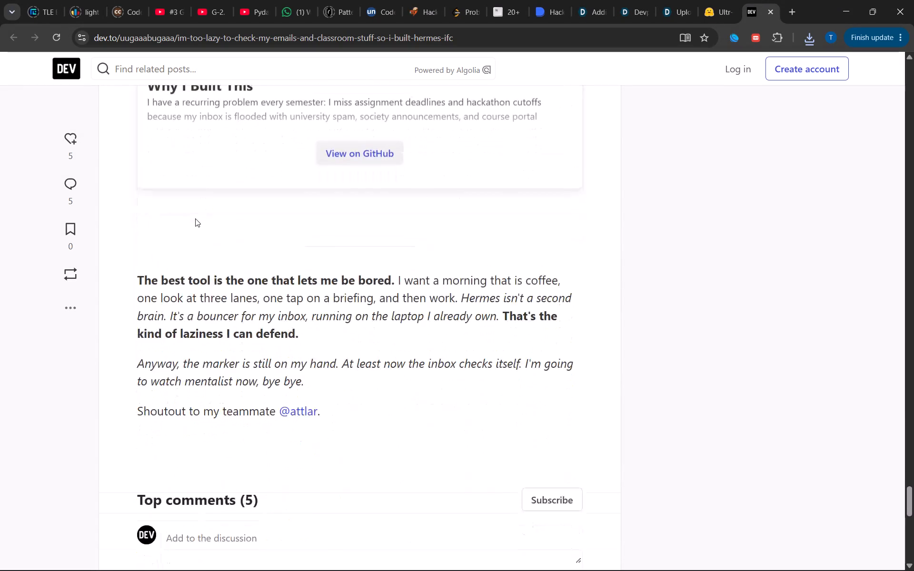
Review the article's closing paragraphs and the reader responses in the Top comments section.
scroll(195, 218, down, 1)
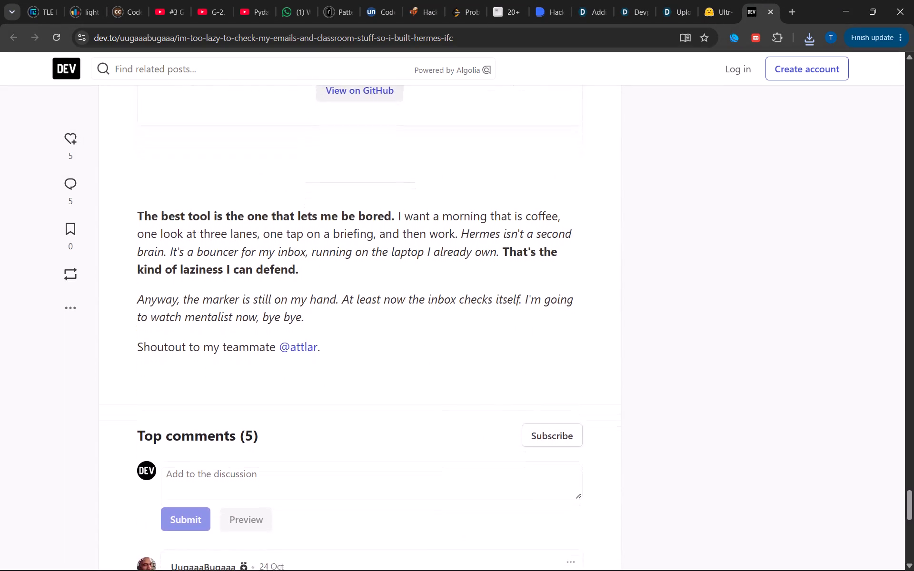
scroll(195, 218, down, 3)
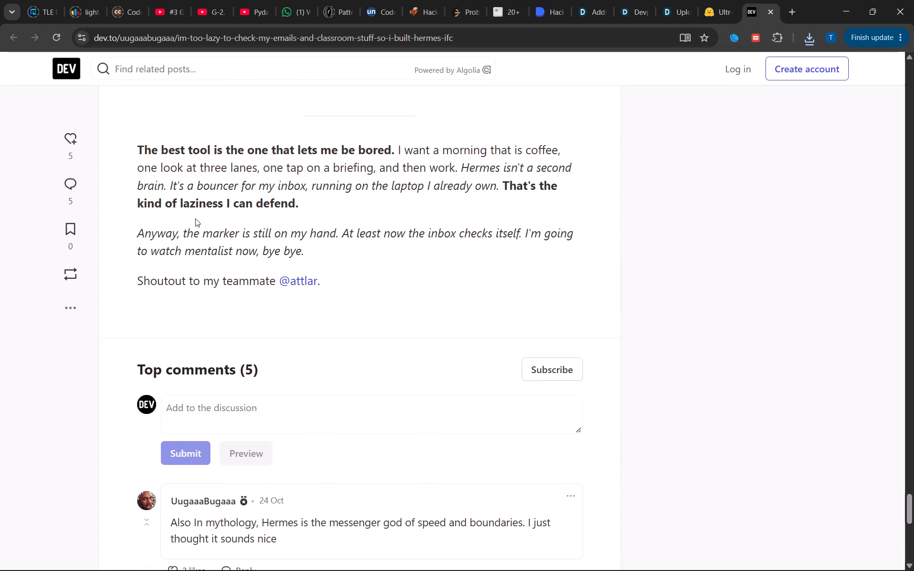
scroll(195, 218, down, 1)
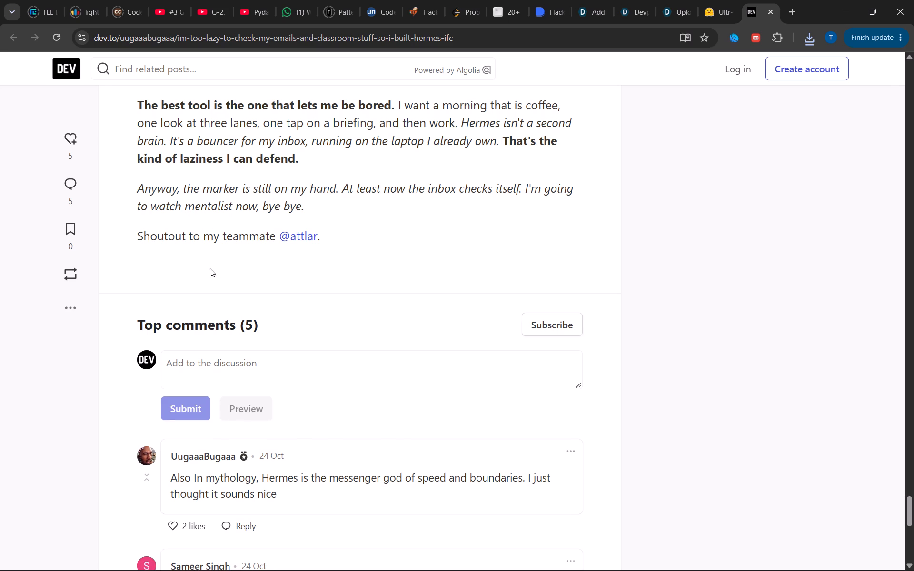
scroll(210, 268, down, 3)
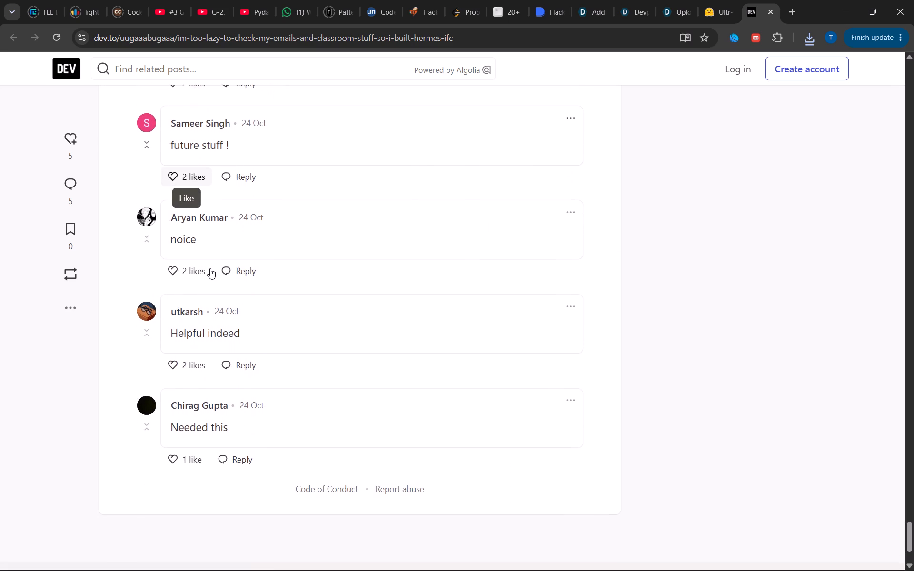
scroll(210, 268, down, 2)
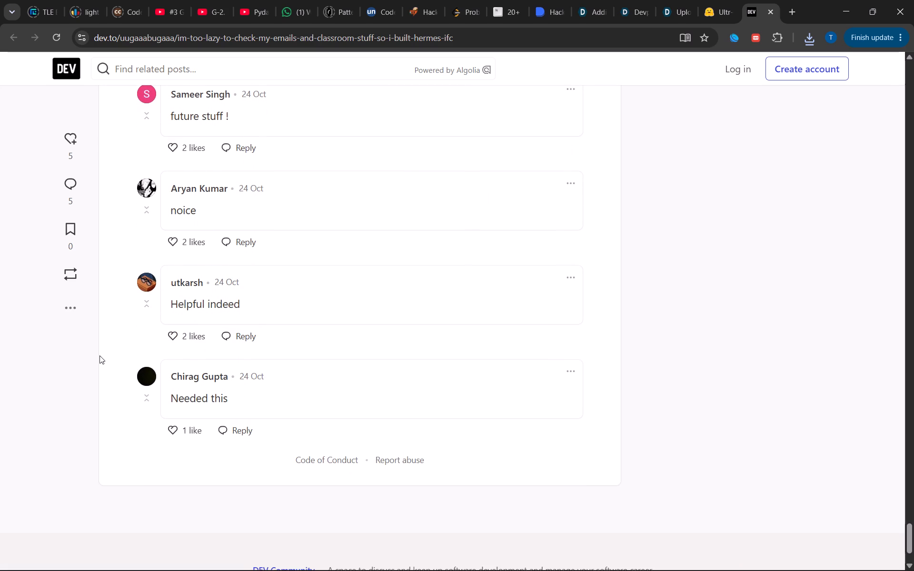
scroll(100, 355, up, 1)
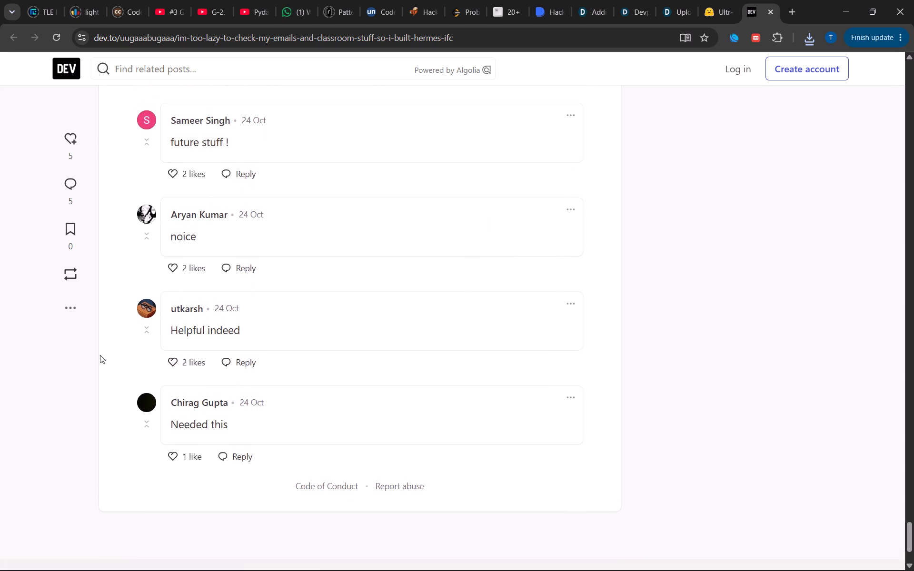
scroll(100, 355, up, 3)
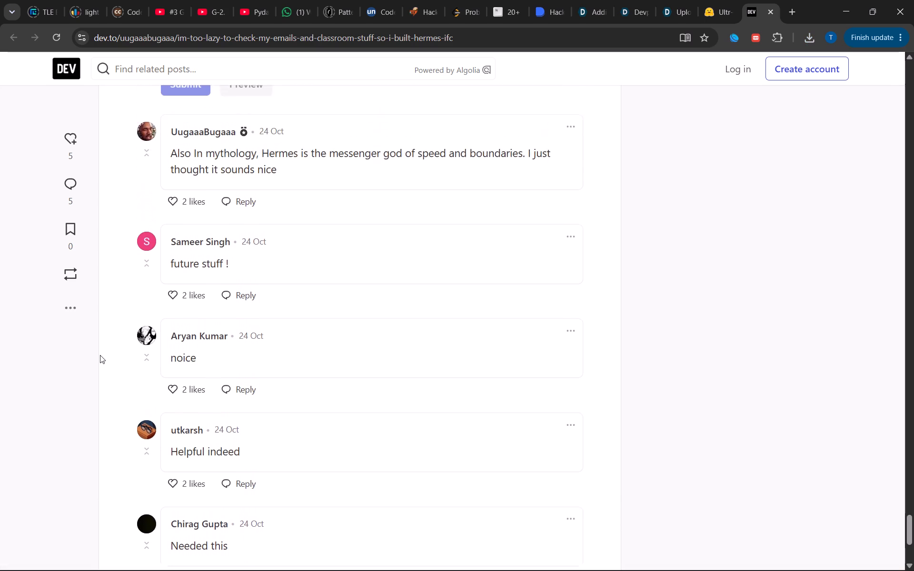
scroll(100, 355, up, 3)
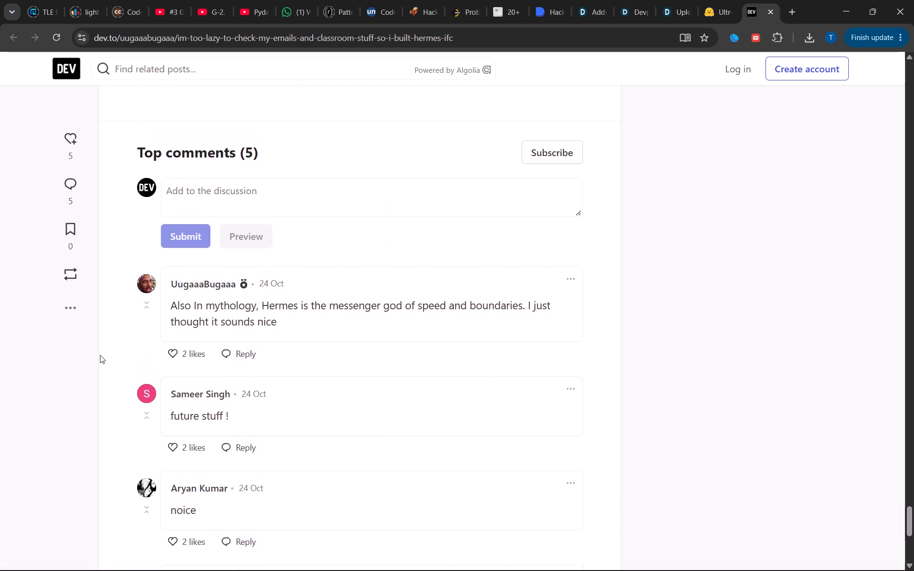
scroll(100, 355, up, 2)
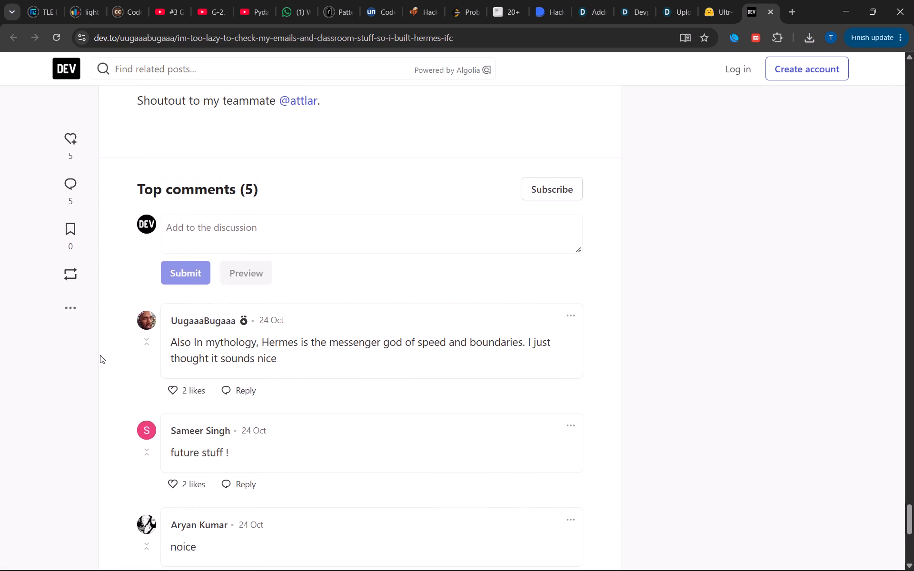
scroll(100, 355, up, 1)
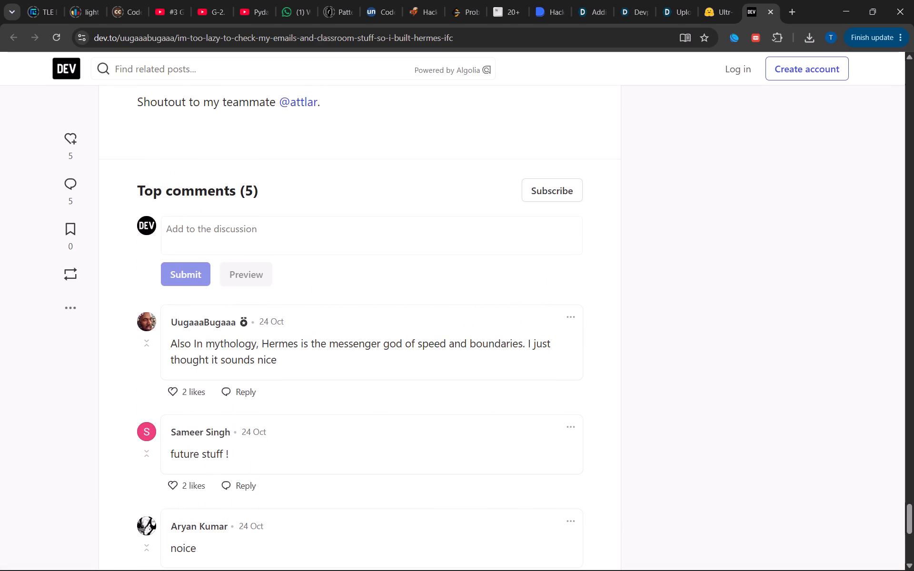
scroll(331, 180, up, 4)
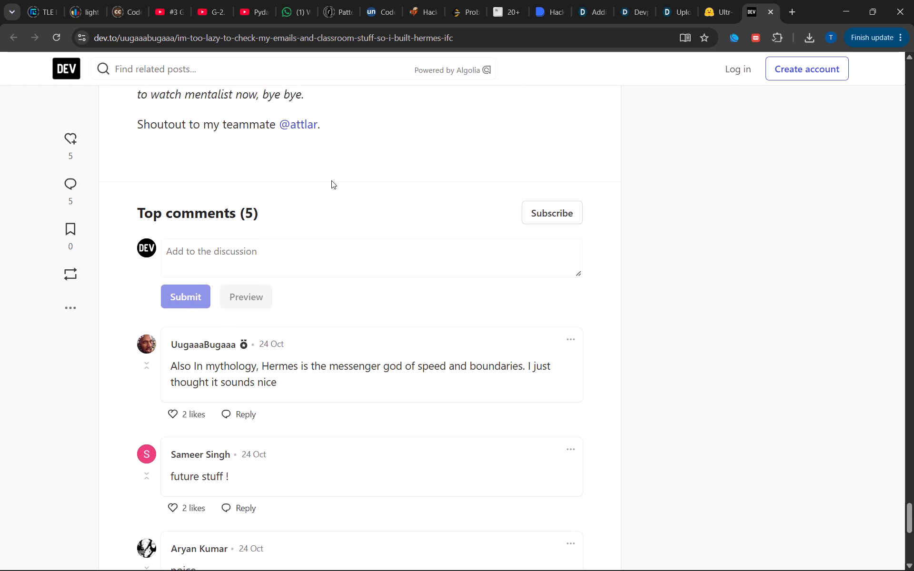
Leave the Hermes article and open the DEV Community home page.
scroll(331, 180, up, 20)
scroll(331, 180, up, 13)
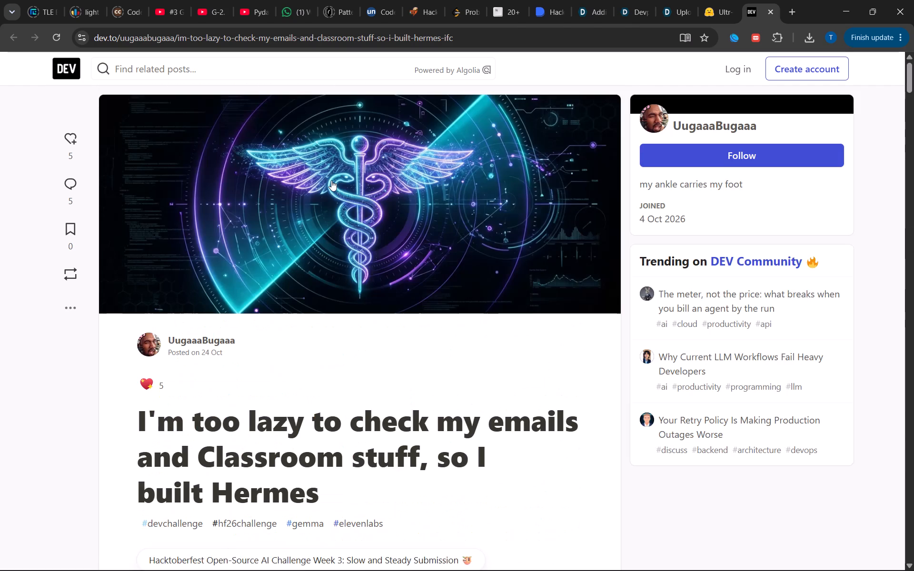
scroll(331, 180, up, 2)
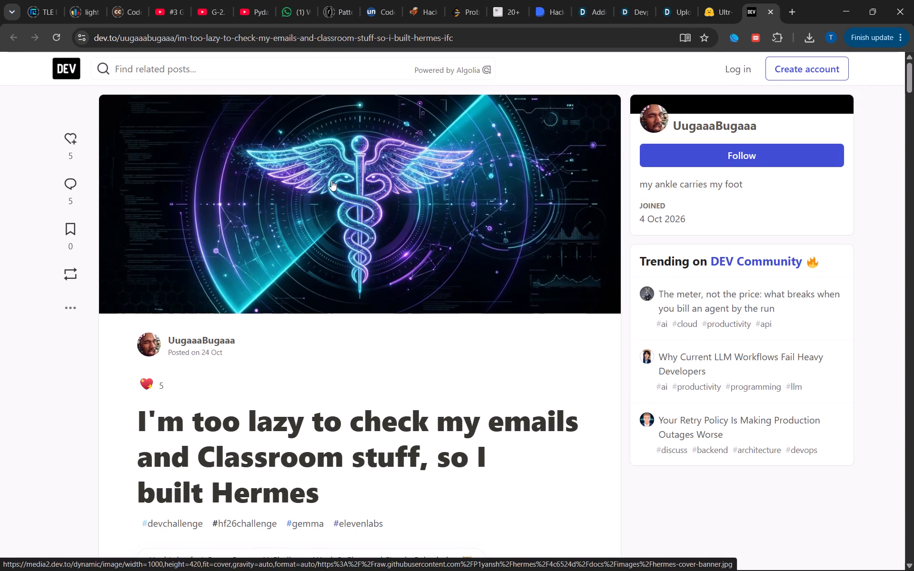
scroll(331, 180, right, 1)
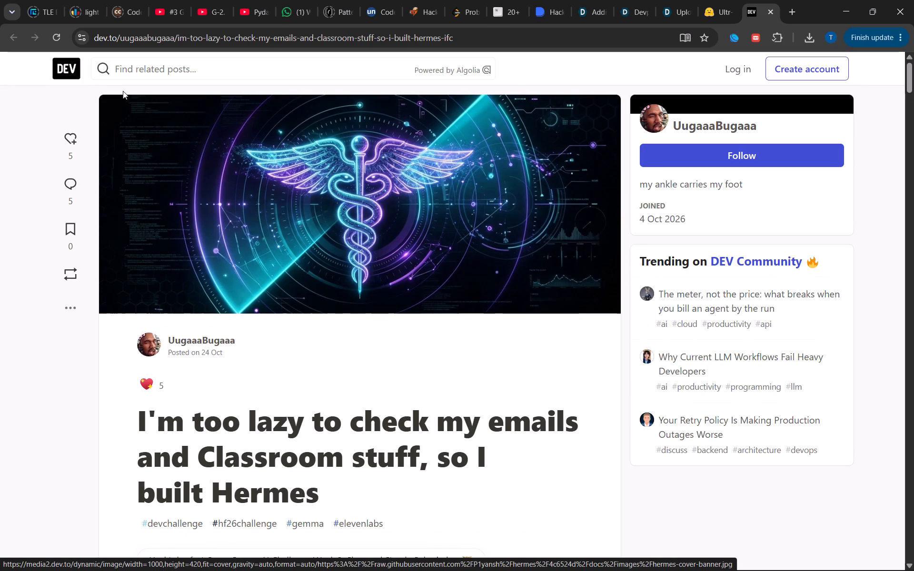
click(69, 68)
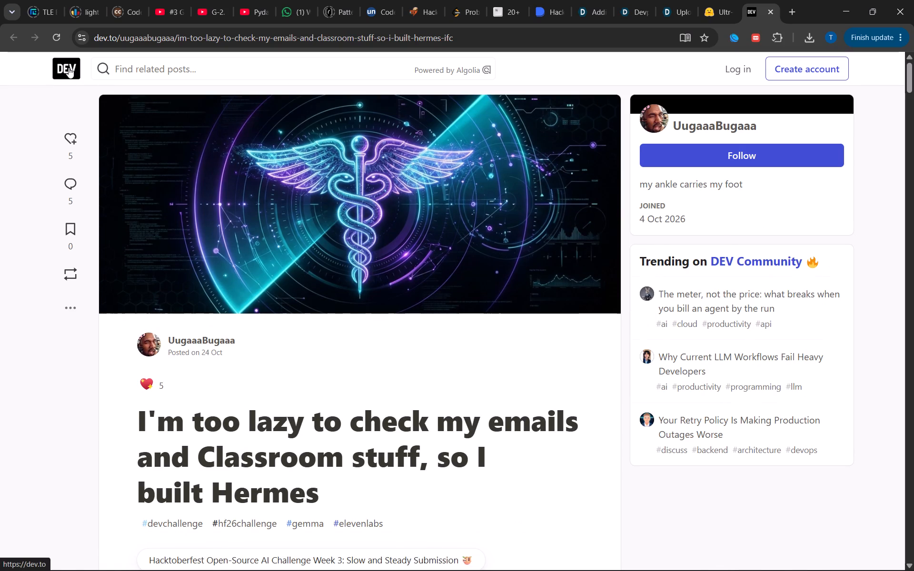
click(69, 68)
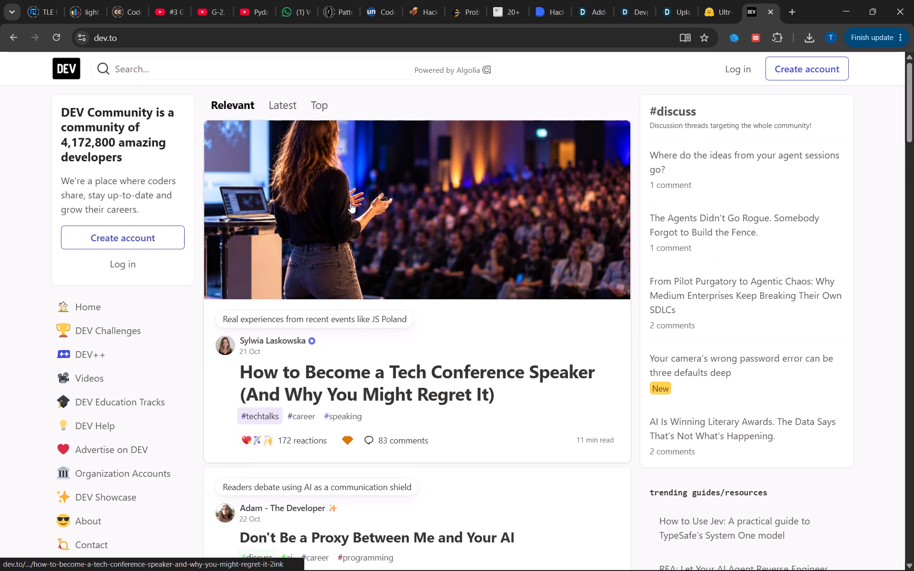
Browse the DEV home feed and open the challenge submission "I Built slothd: A Local-First, Offline-Capable AI Daemon".
scroll(350, 203, down, 9)
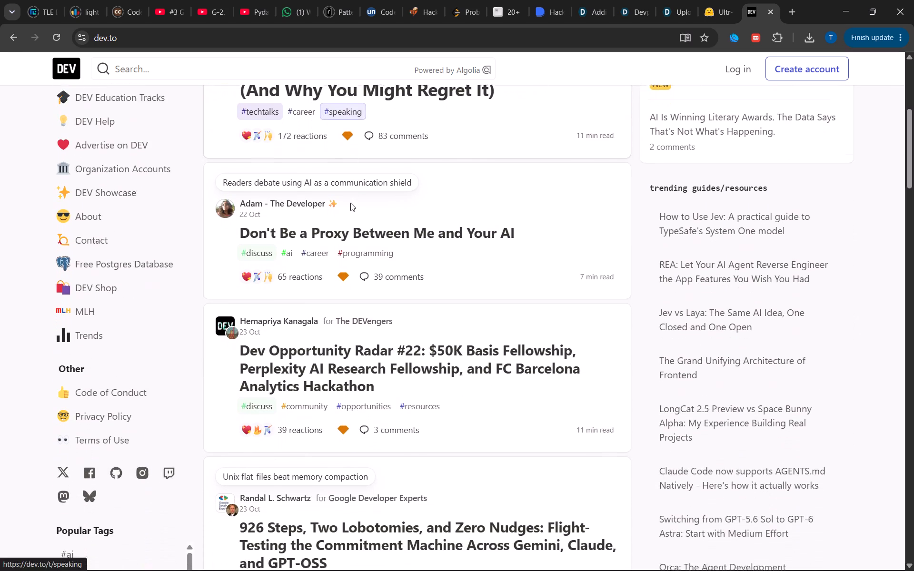
scroll(350, 203, right, 1)
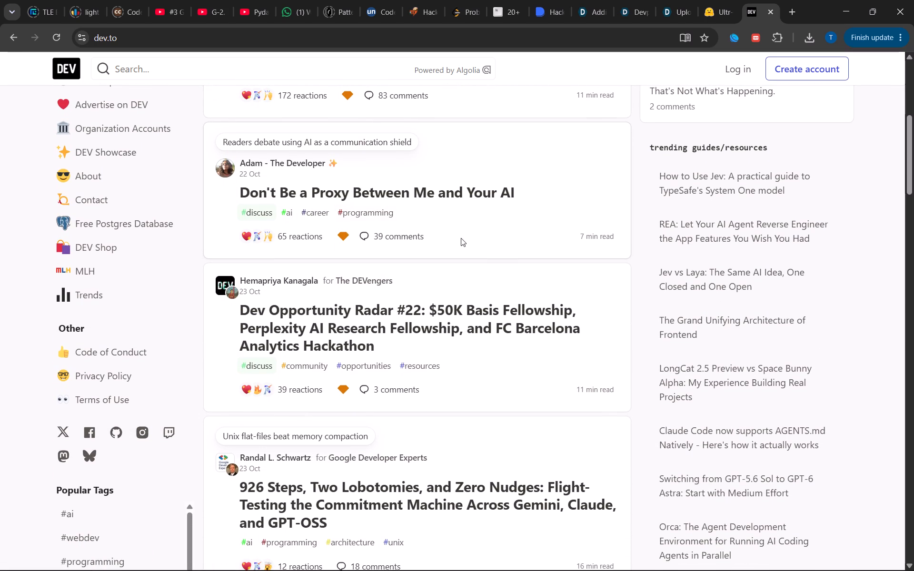
scroll(460, 241, down, 2)
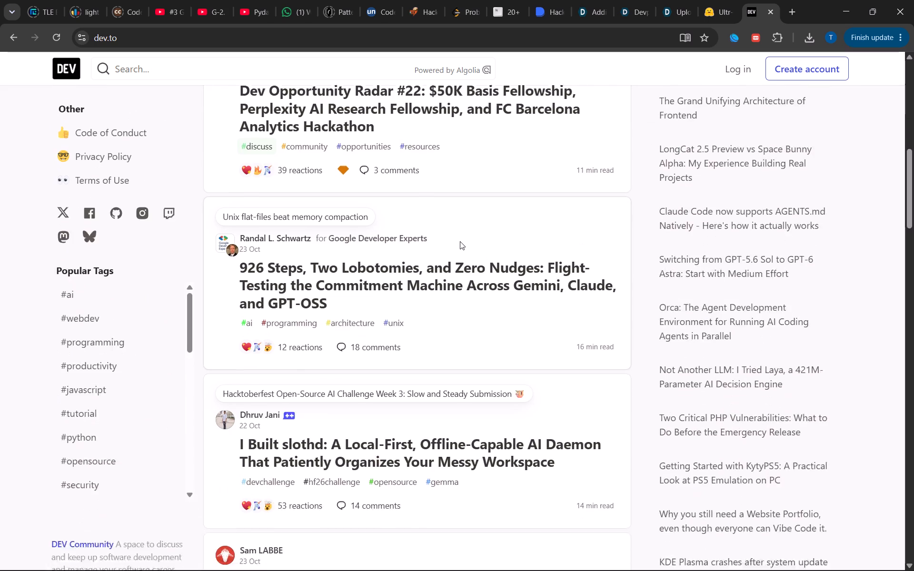
scroll(460, 241, up, 1)
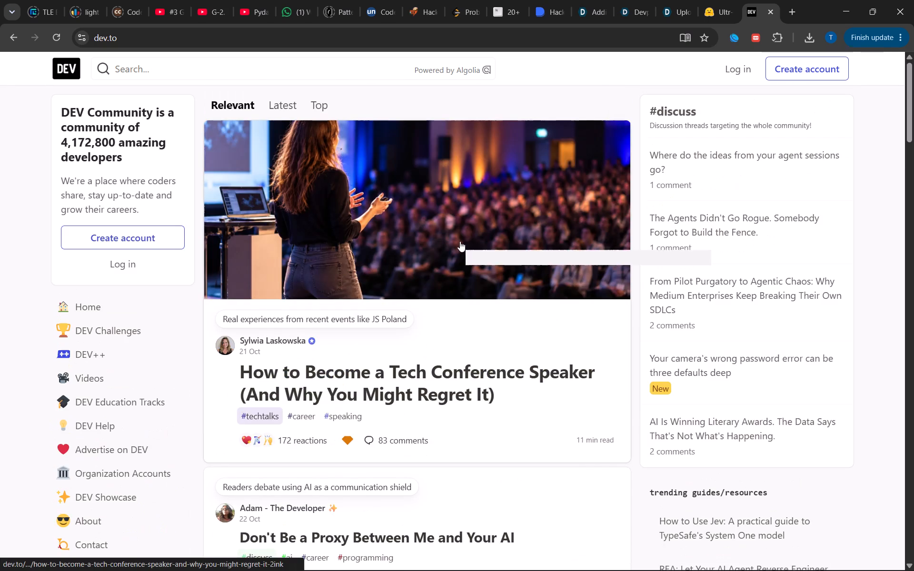
scroll(460, 241, down, 6)
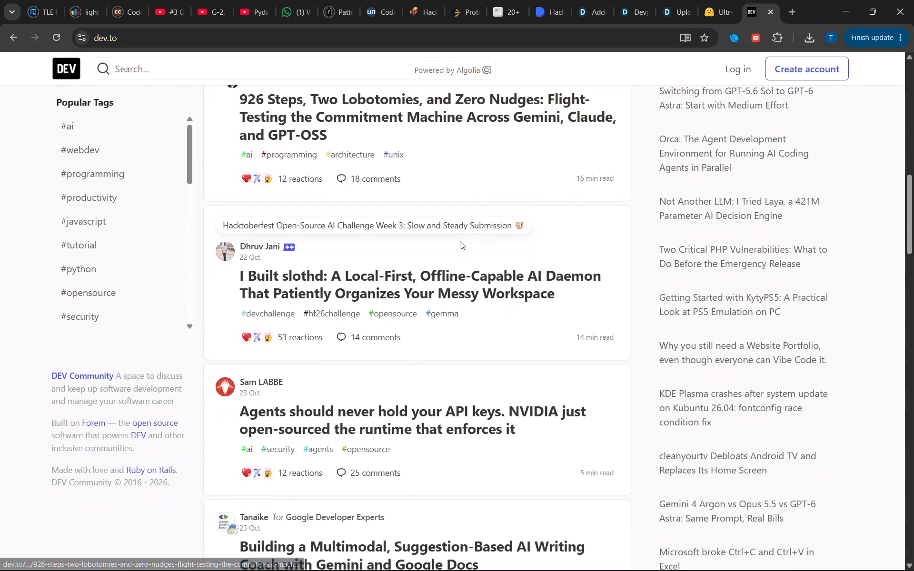
scroll(460, 241, down, 4)
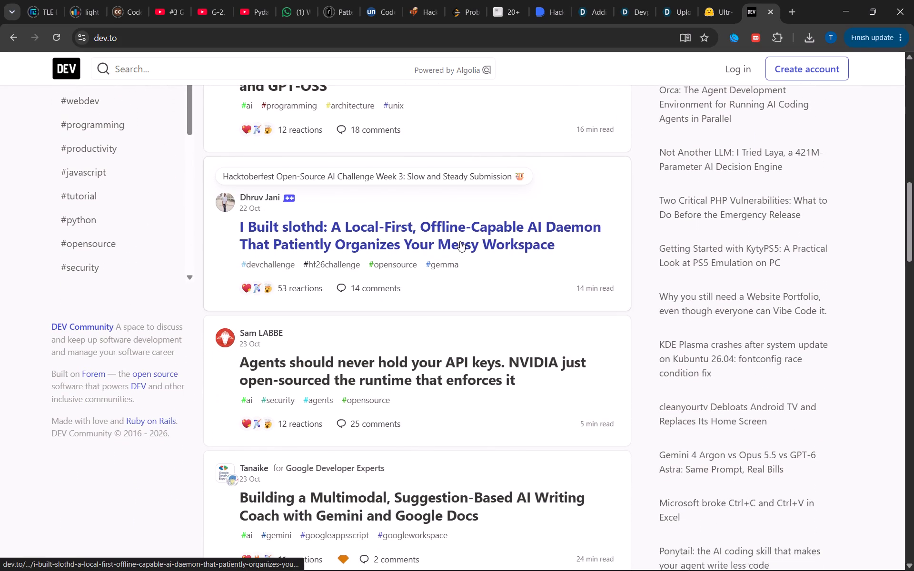
scroll(460, 241, down, 1)
click(460, 241)
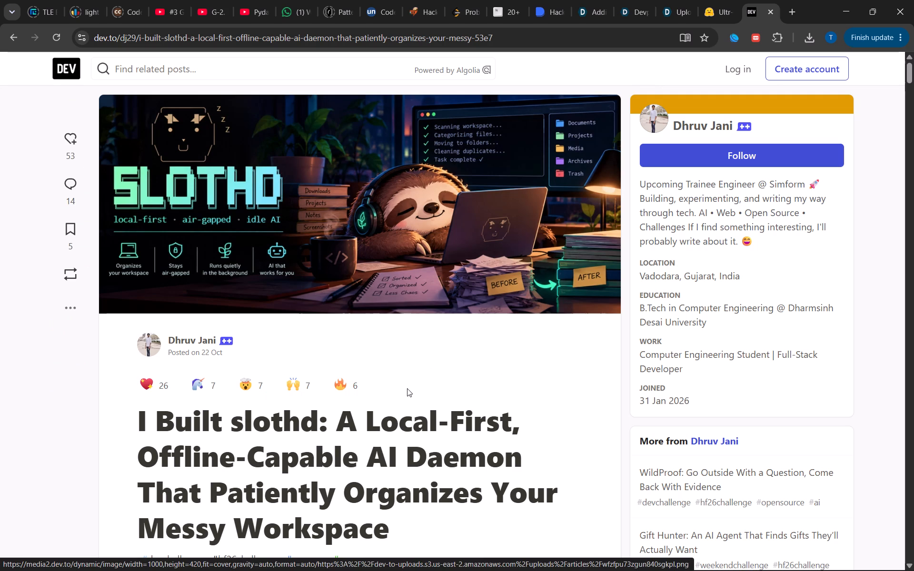
Read the slothd article from its title and table of contents through What I Built to the before-and-after organization comparison.
scroll(407, 388, down, 2)
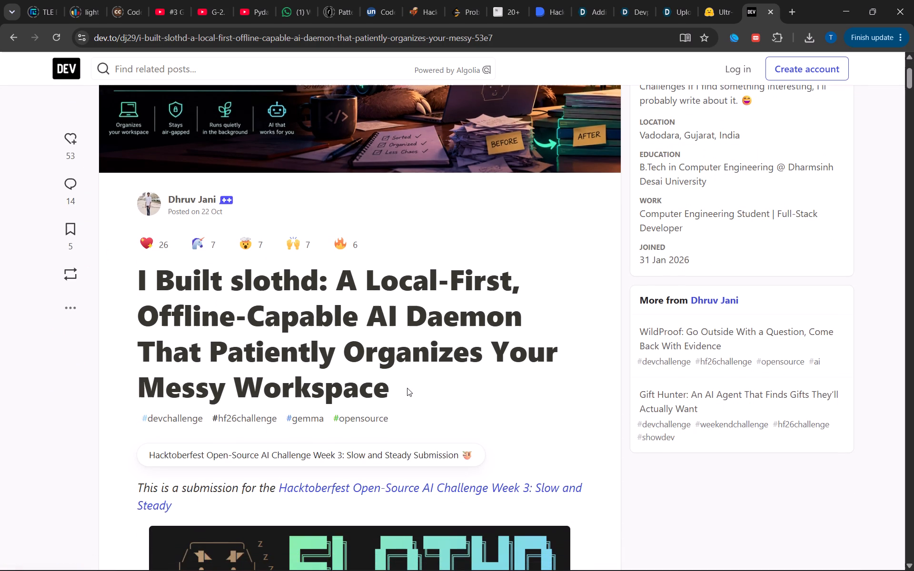
scroll(407, 388, up, 2)
scroll(407, 388, down, 4)
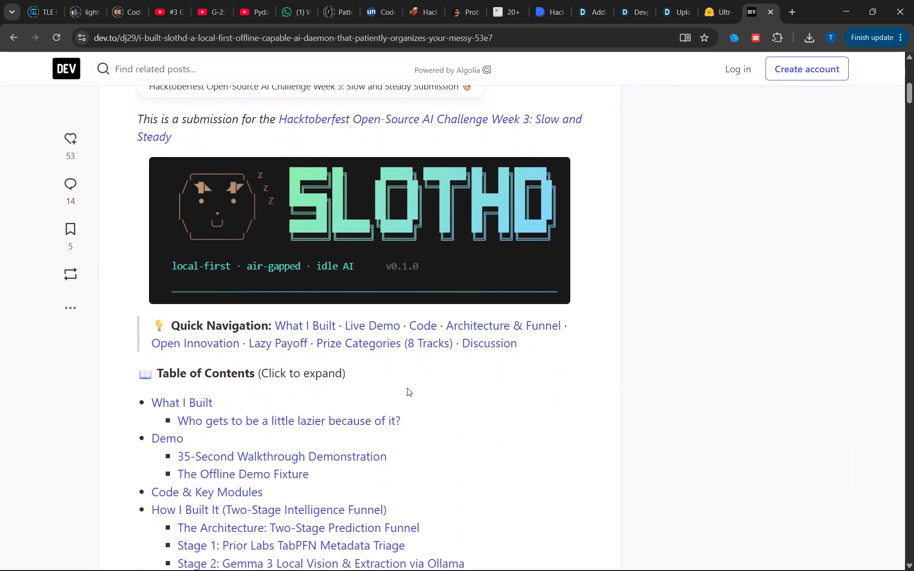
scroll(407, 388, down, 5)
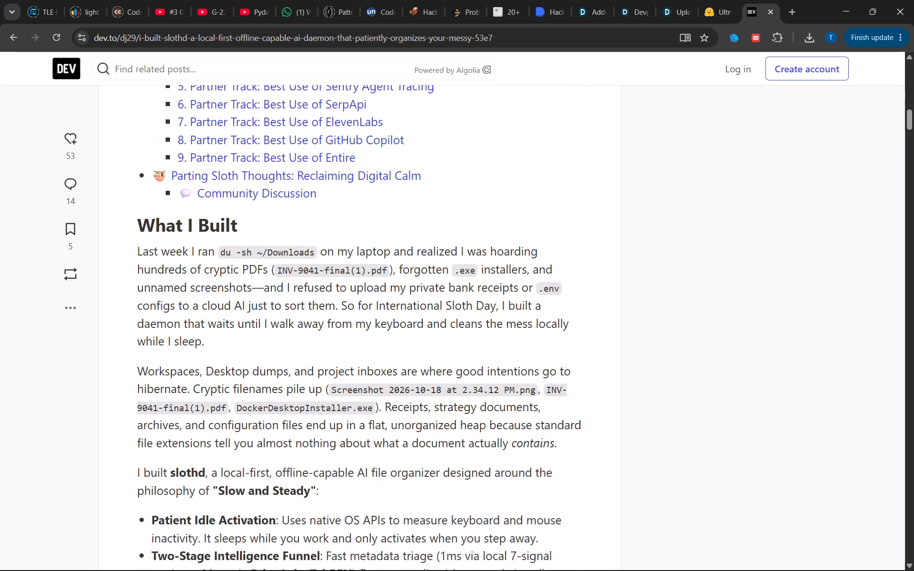
scroll(407, 388, down, 4)
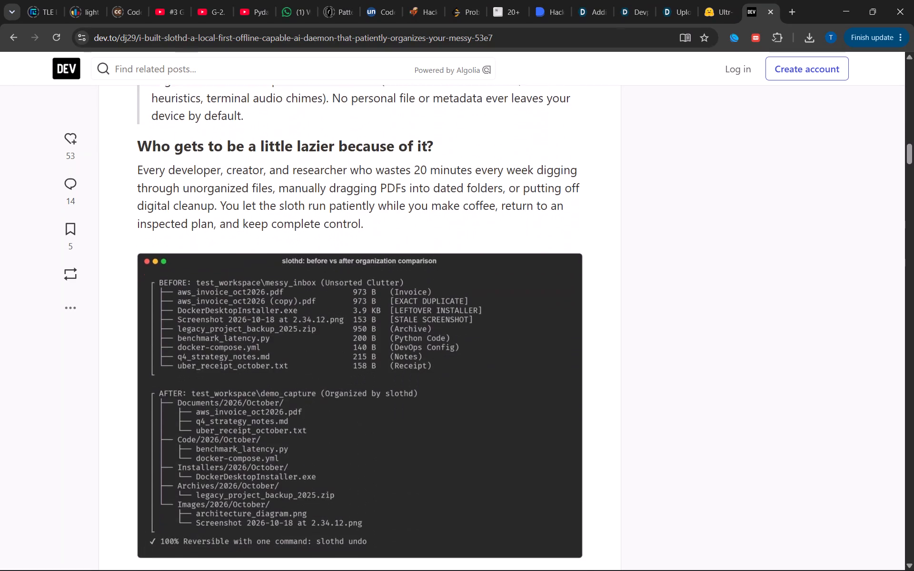
scroll(407, 388, down, 1)
Examine the before-and-after file trees, the Demo lifecycle and the 35-Second Walkthrough Demonstration in the slothd article.
scroll(407, 388, up, 1)
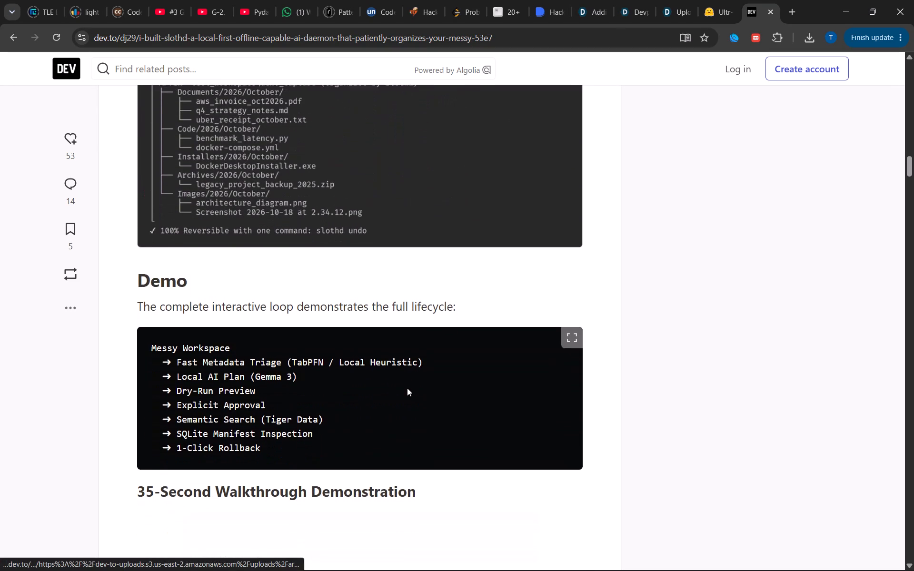
scroll(407, 388, up, 2)
scroll(407, 388, down, 1)
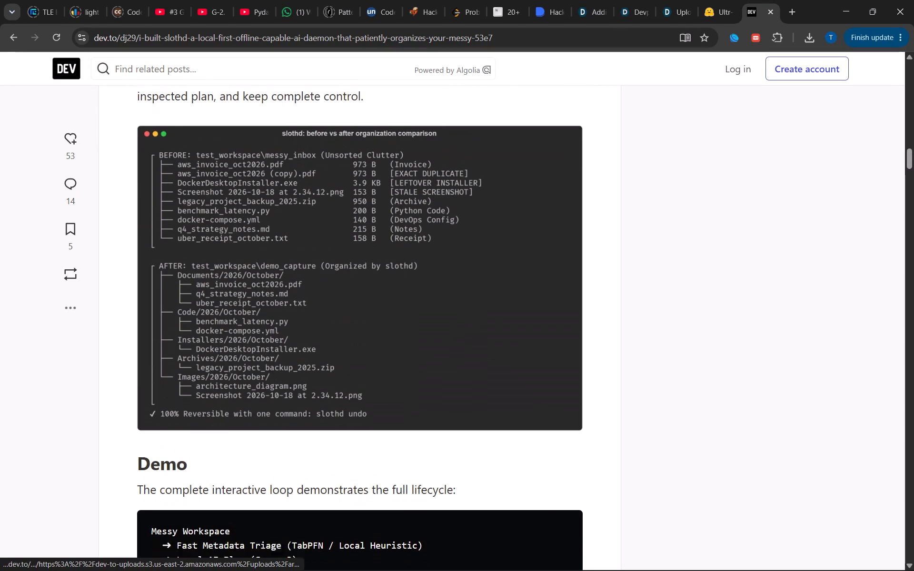
scroll(407, 388, down, 3)
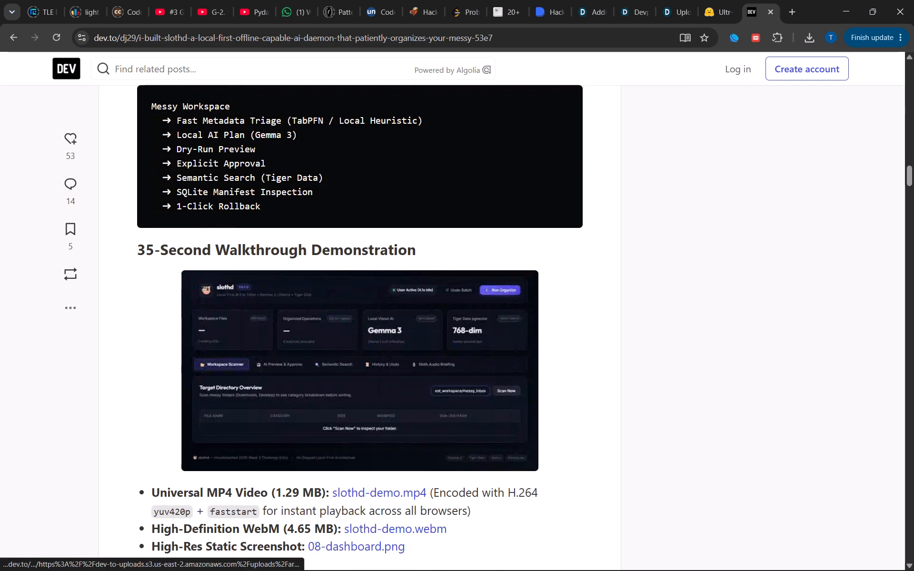
scroll(404, 402, down, 1)
click(485, 476)
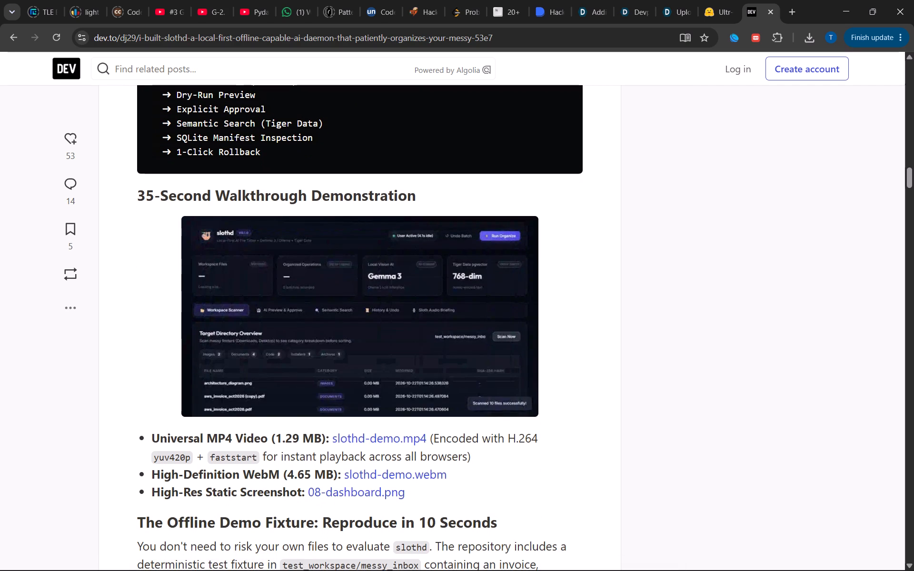
click(686, 327)
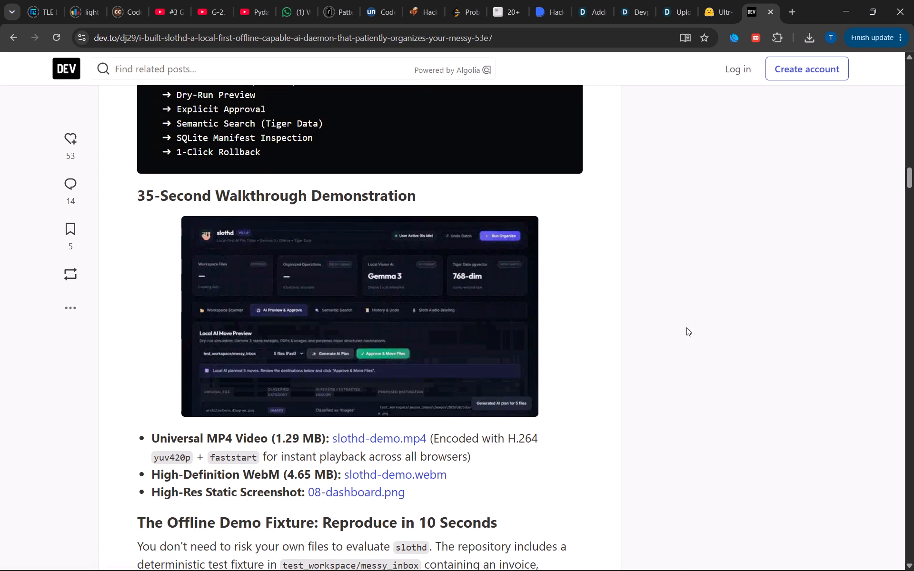
Look through the Offline Demo Fixture and Code sections, returning to the walkthrough demonstration.
scroll(686, 327, down, 4)
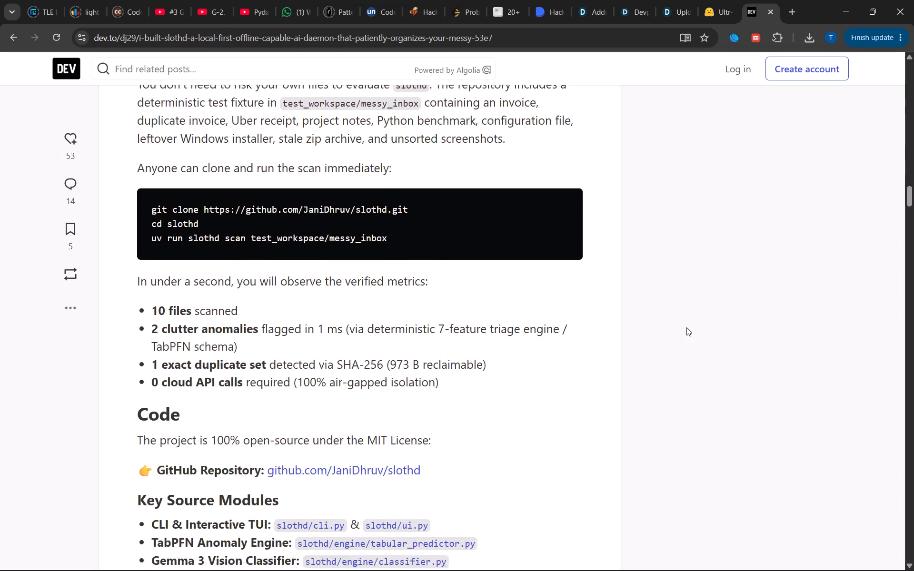
scroll(686, 327, down, 2)
scroll(686, 327, up, 9)
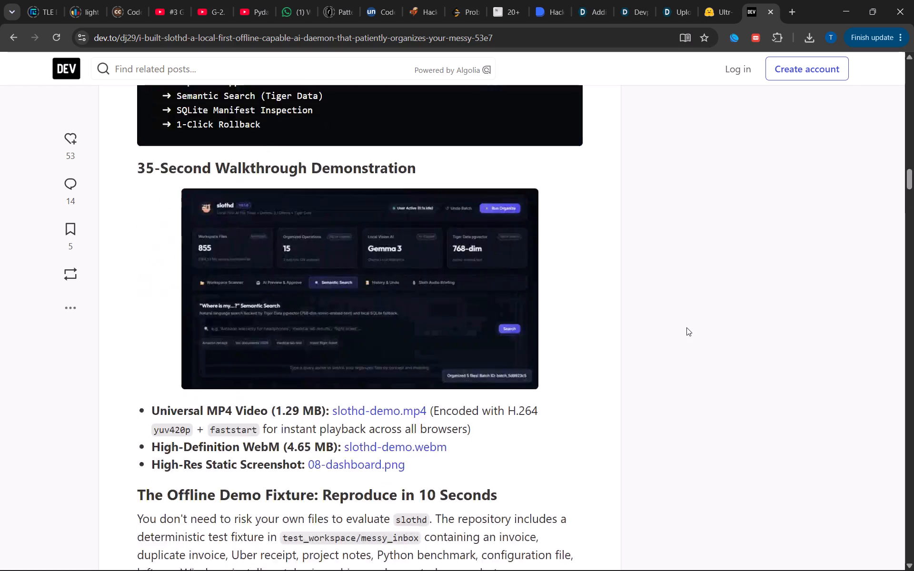
scroll(686, 327, up, 11)
Glance at the Hugging Face model files and Devpost's demo video help, and switch to the Sachet submission's project details form.
click(725, 0)
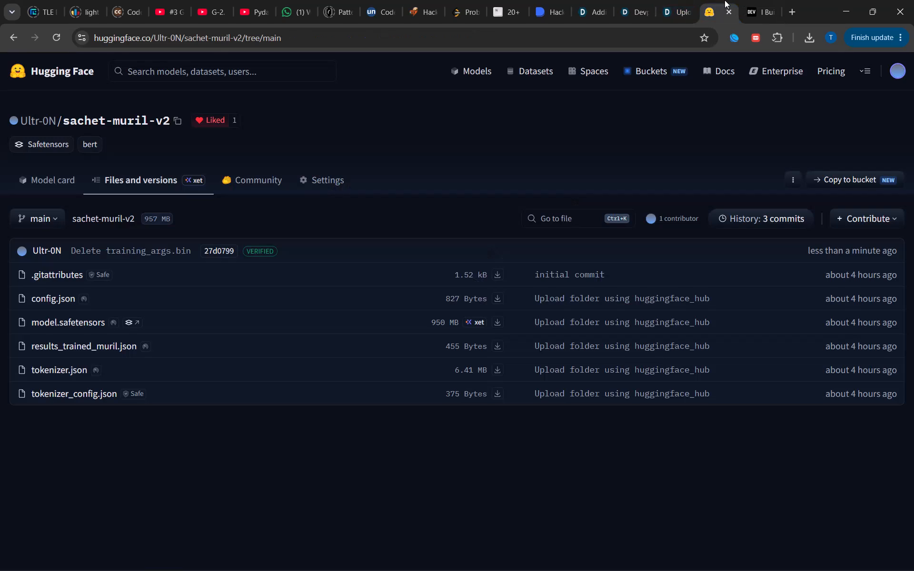
click(744, 0)
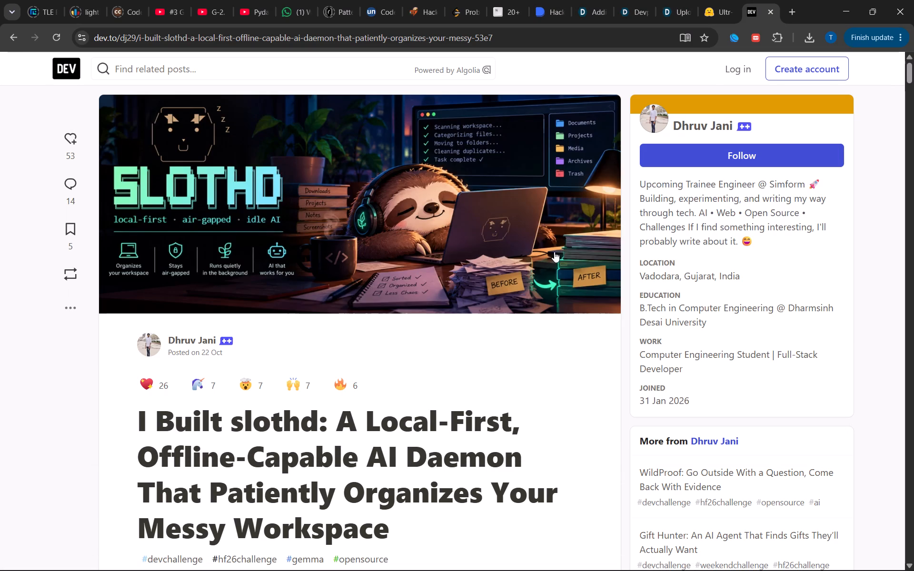
click(680, 0)
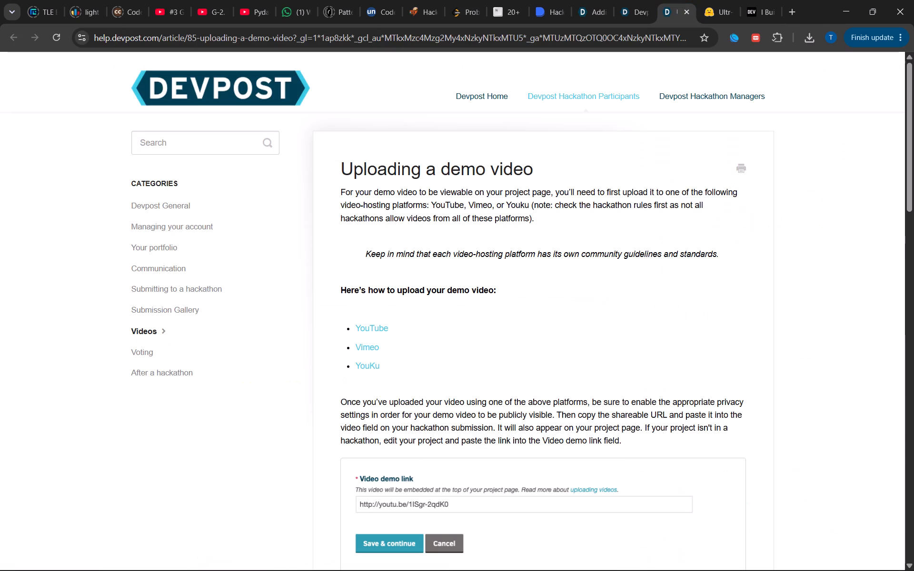
click(622, 0)
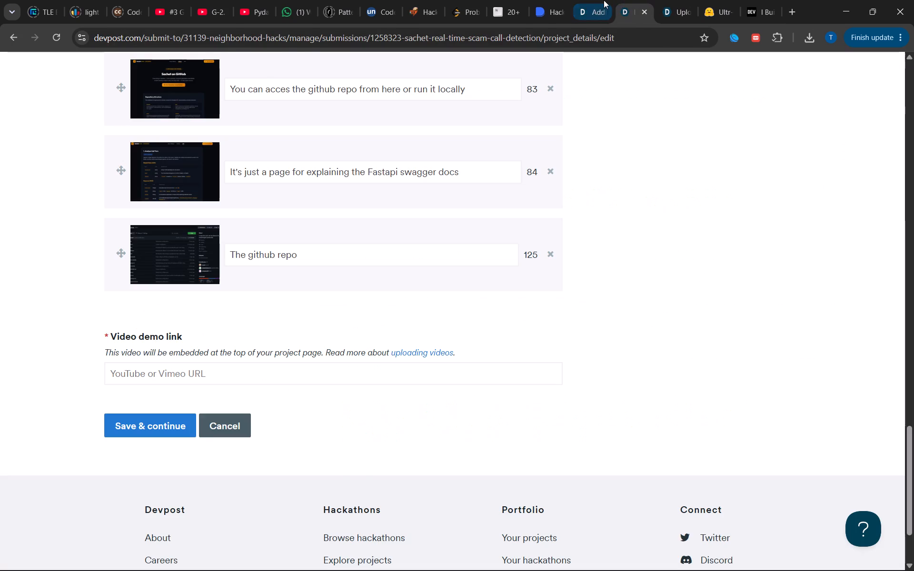
click(604, 0)
click(631, 0)
Review the Sachet submission's description, Built with tags, Try it out links and captioned image gallery on Devpost.
scroll(429, 383, up, 7)
scroll(429, 383, down, 4)
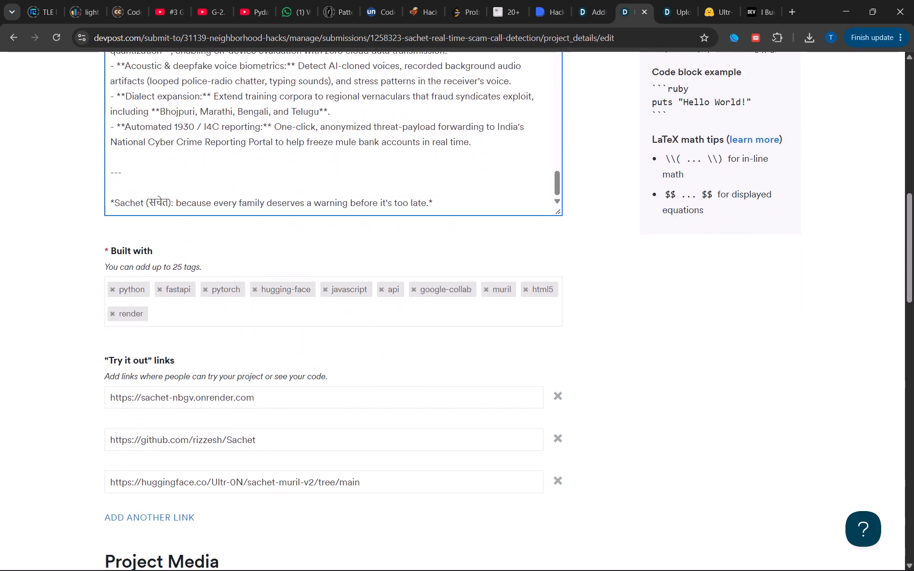
scroll(429, 383, down, 5)
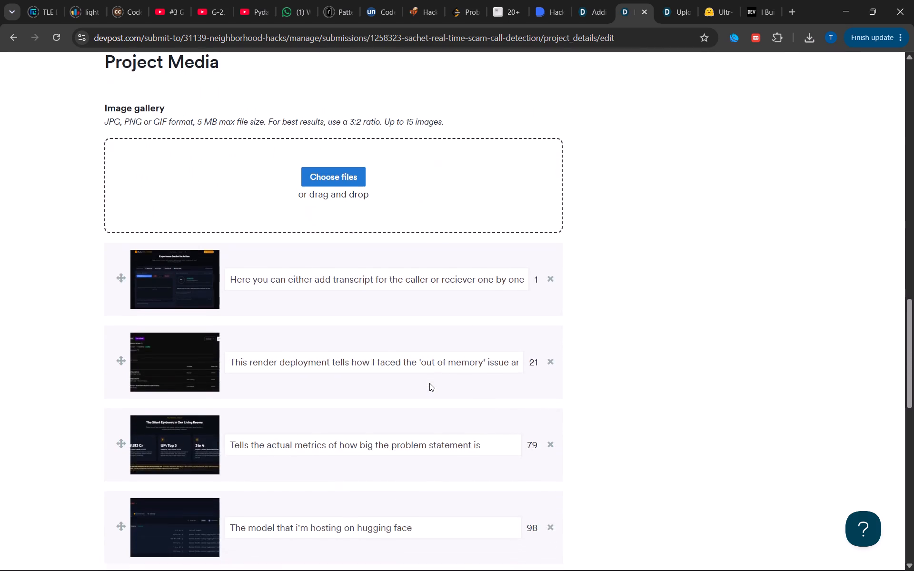
scroll(429, 383, down, 4)
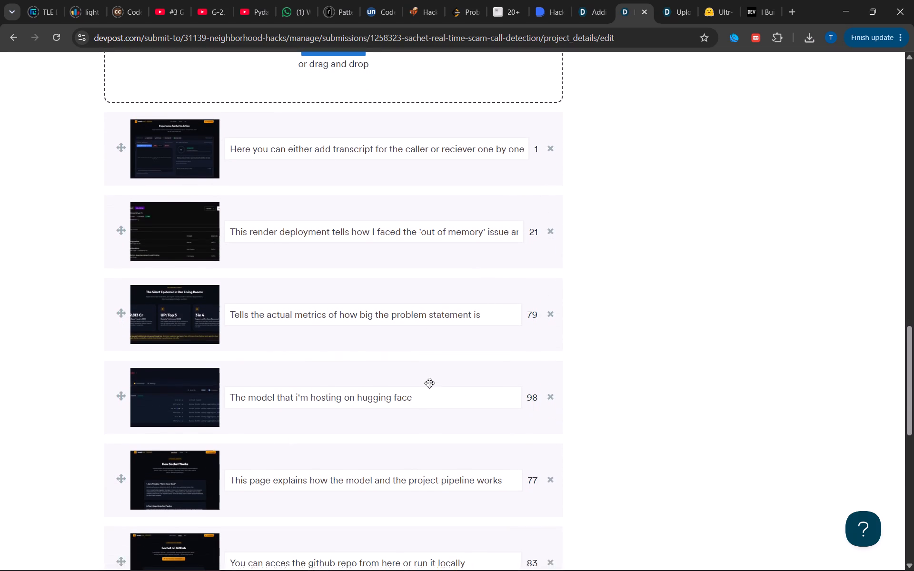
scroll(429, 383, down, 4)
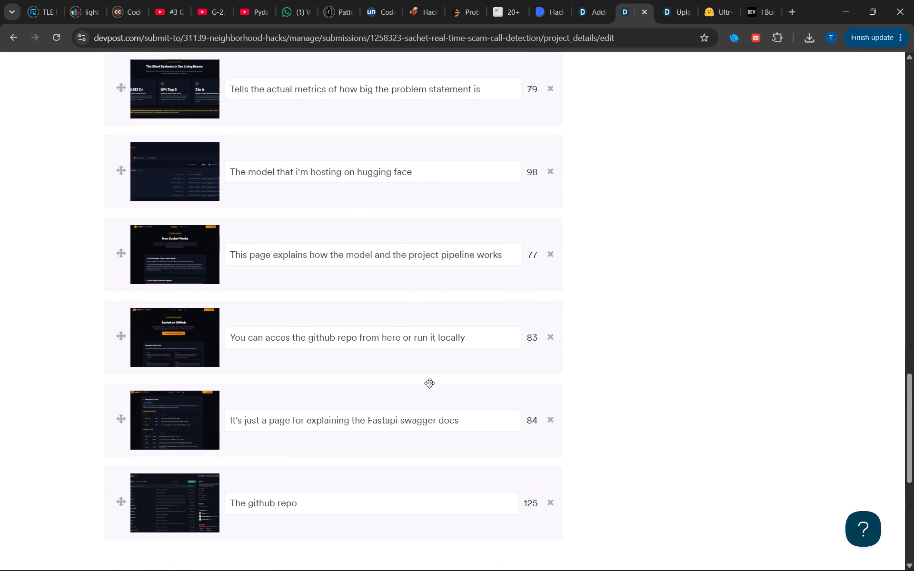
scroll(429, 383, down, 4)
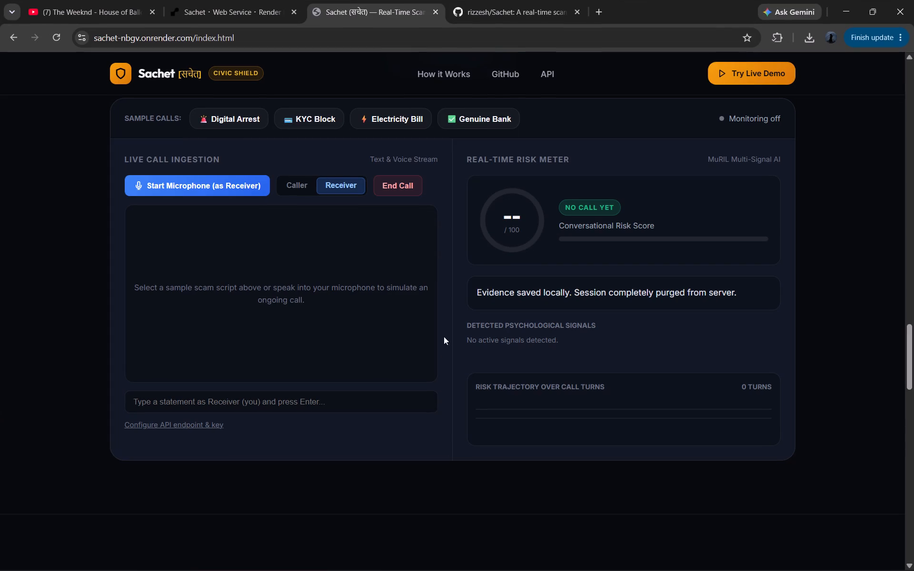
Open YouTube in a new tab of the browser window showing the Sachet demo site.
click(600, 7)
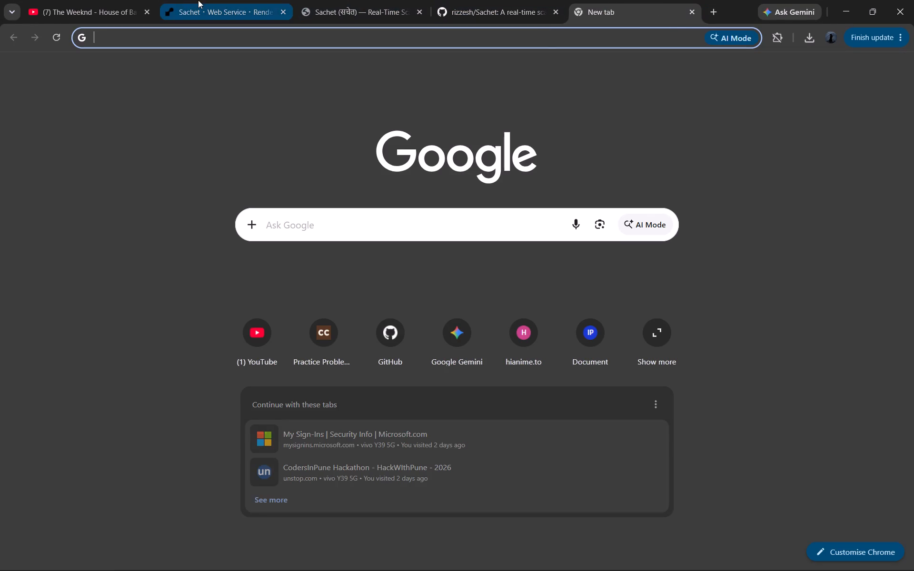
key(t)
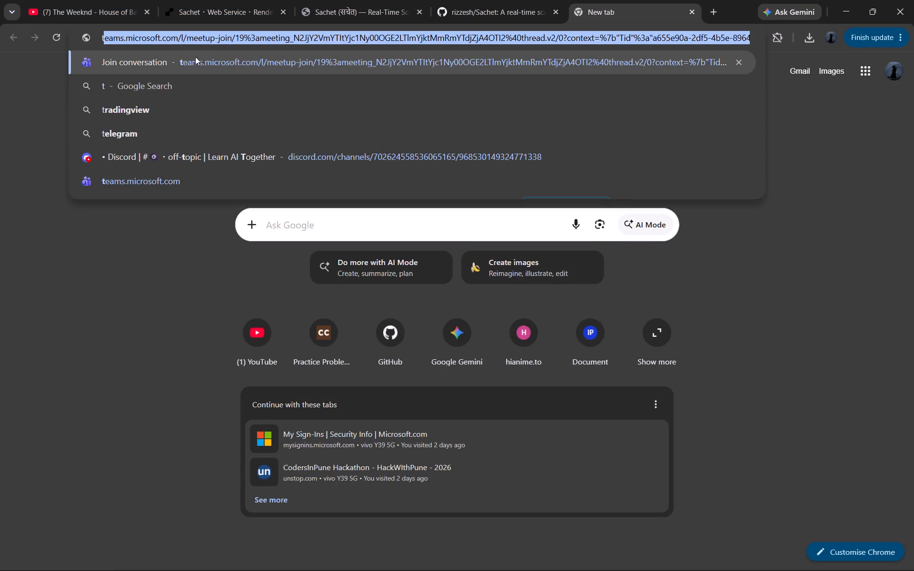
key(BackSpace)
key(y)
key(BackSpace)
key(BackSpace)
key(BackSpace)
key(y)
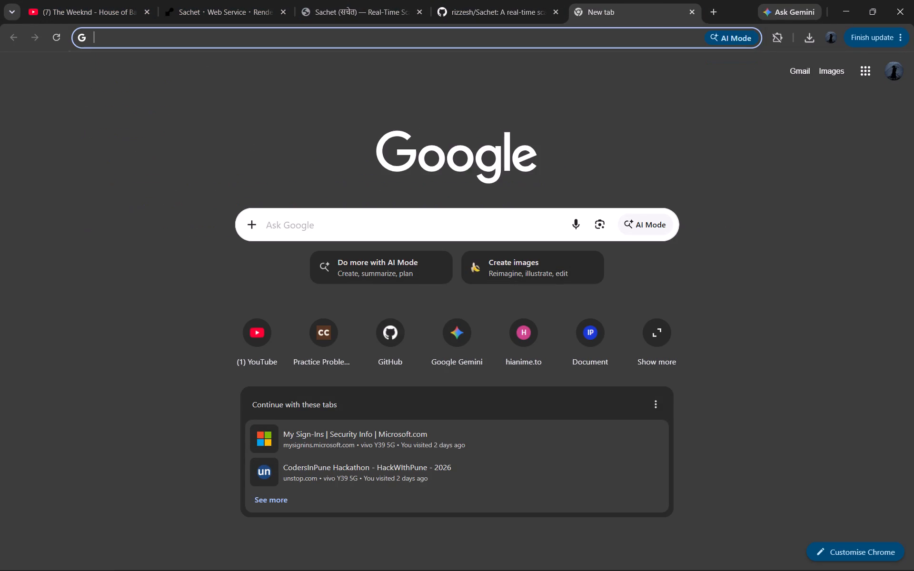
key(Return)
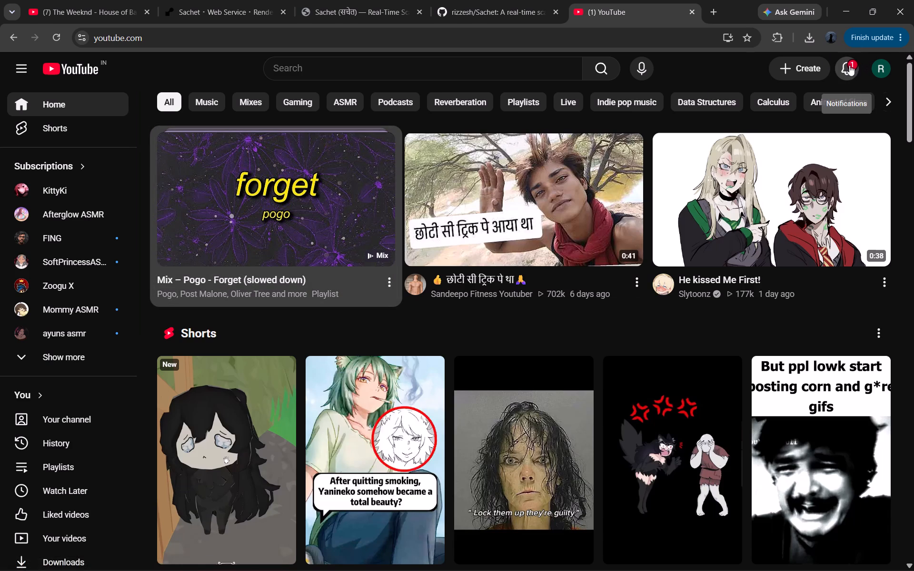
click(794, 63)
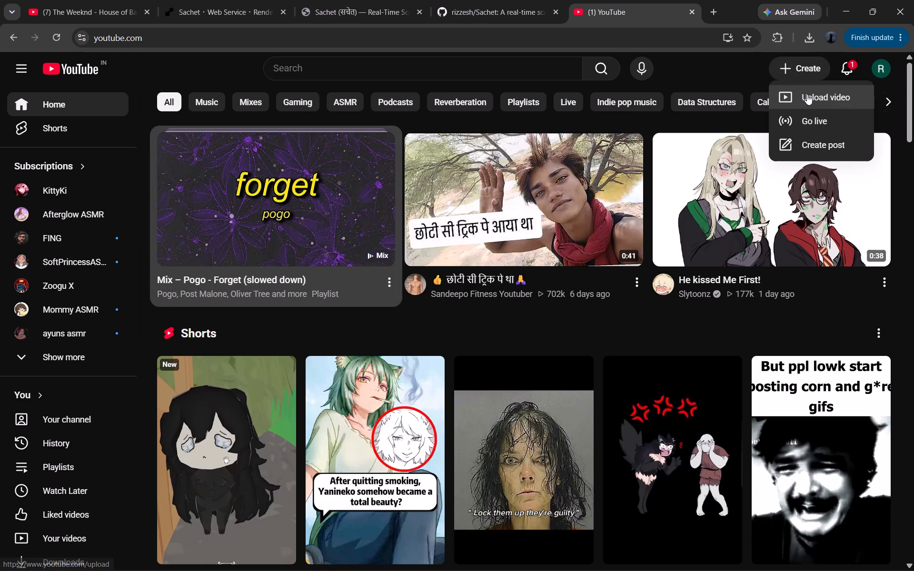
click(807, 94)
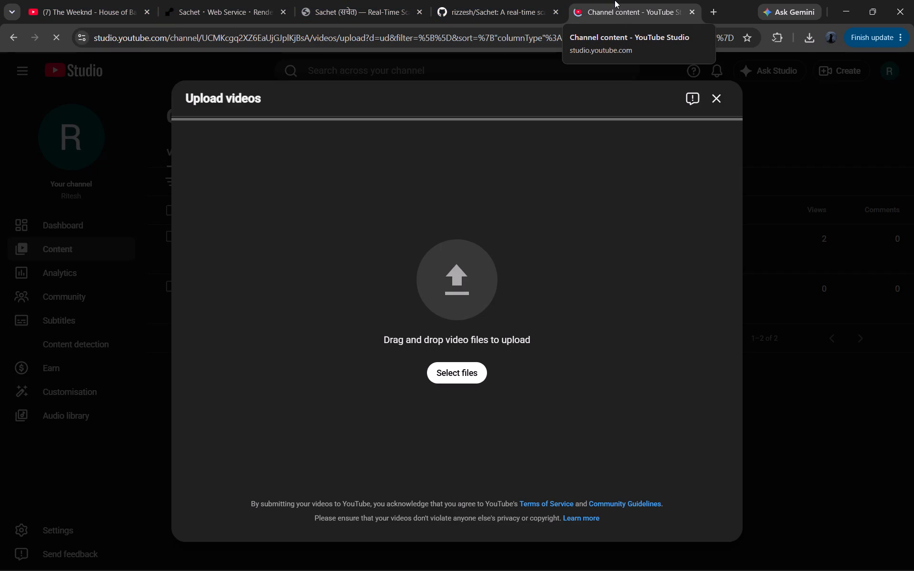
click(784, 92)
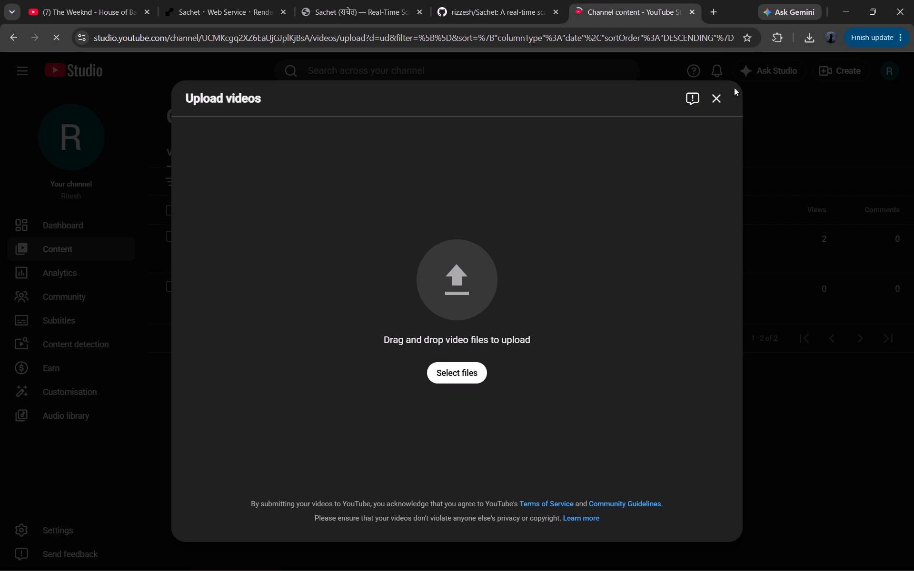
click(718, 93)
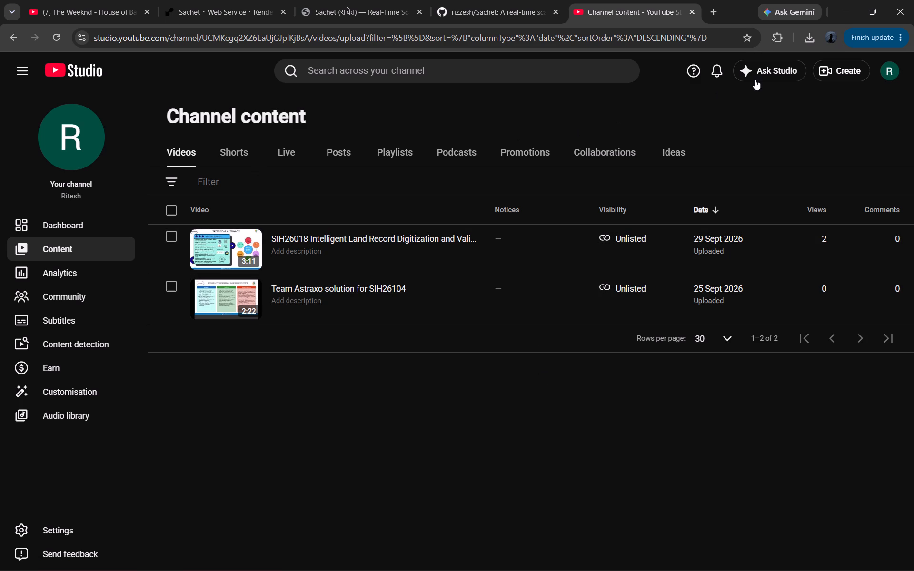
Upload the video file Untitled design (1) from the Downloads folder to the channel.
click(825, 69)
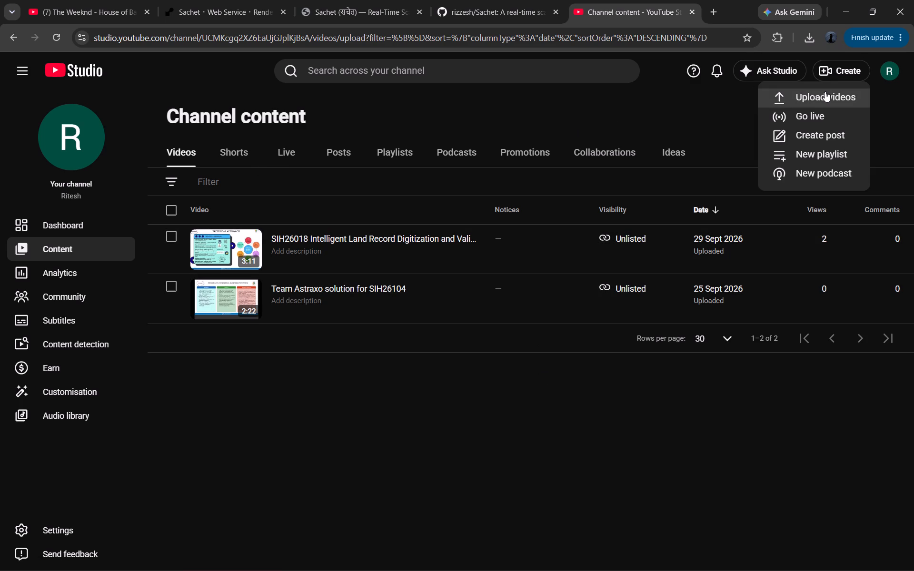
click(825, 91)
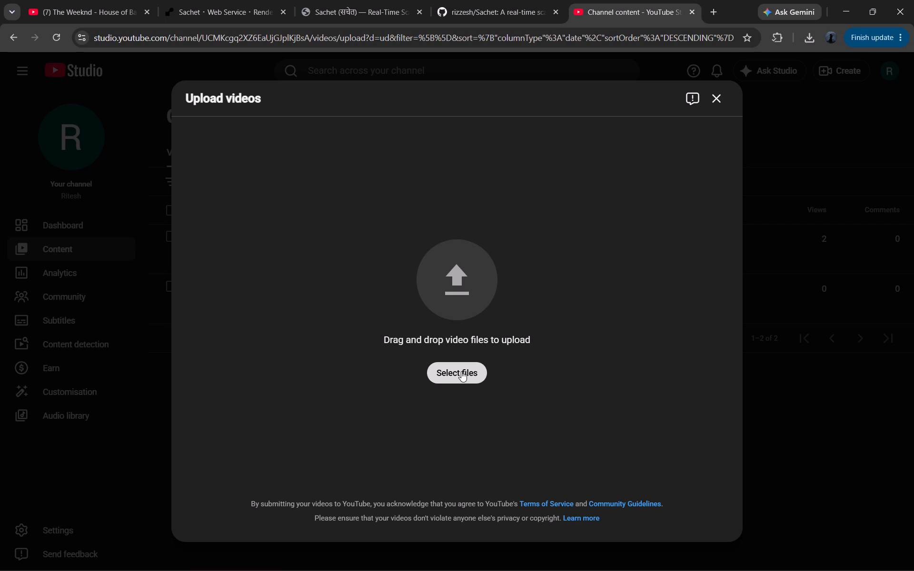
click(461, 371)
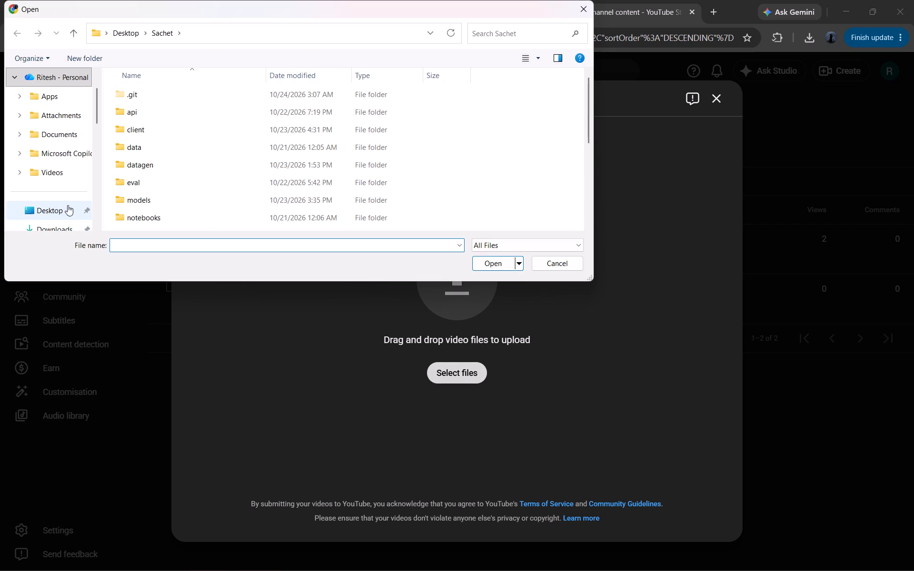
click(57, 228)
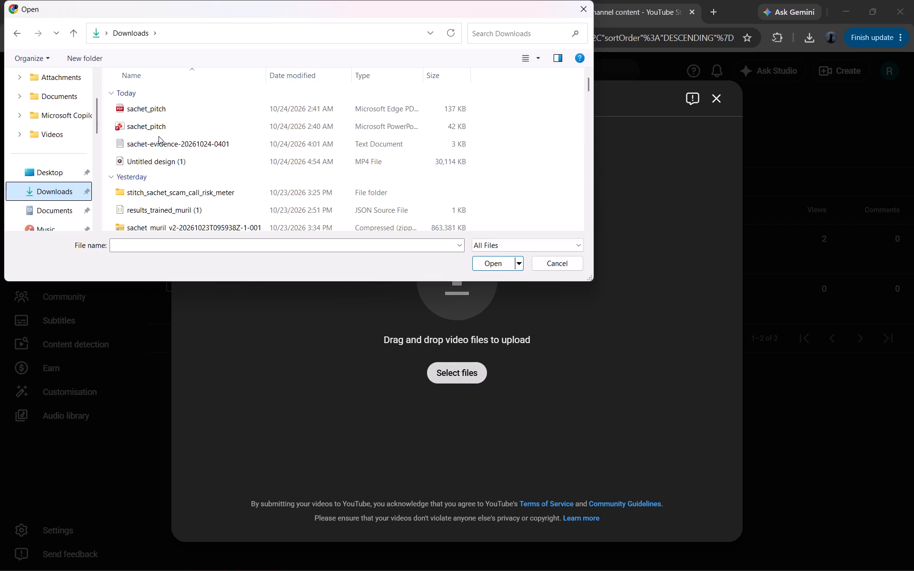
double_click(168, 157)
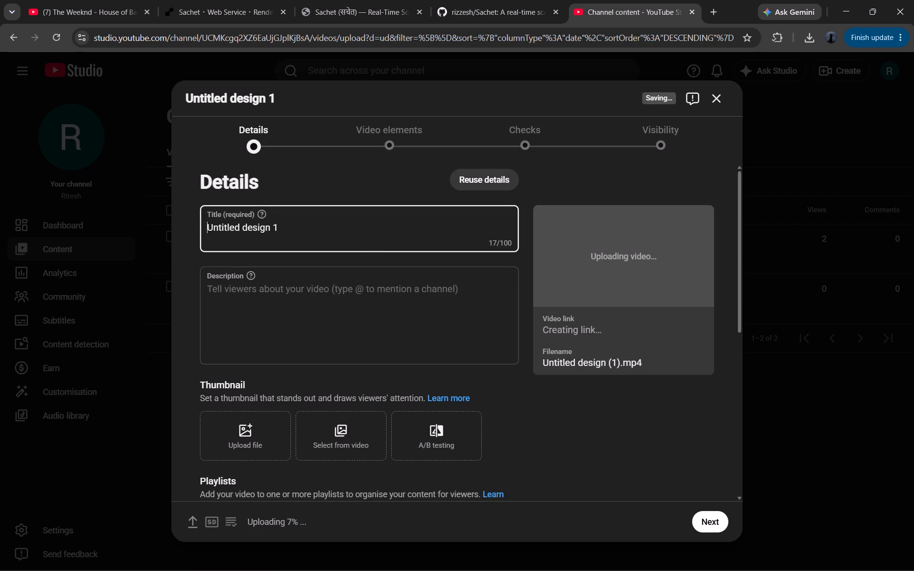
Replace the uploaded video's title with "Sachet:".
click(371, 234)
key(BackSpace)
key(BackSpace)
key(BackSpace)
key(BackSpace)
key(BackSpace)
key(BackSpace)
key(BackSpace)
key(BackSpace)
key(BackSpace)
key(BackSpace)
key(BackSpace)
key(BackSpace)
key(BackSpace)
key(BackSpace)
key(BackSpace)
key(BackSpace)
key(BackSpace)
key(BackSpace)
key(BackSpace)
key(BackSpace)
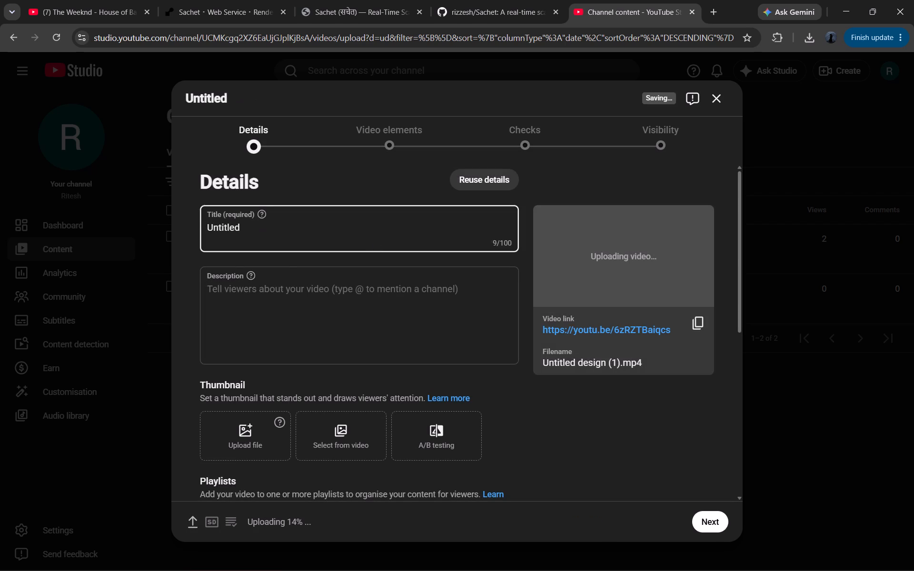
text(Sachet\)
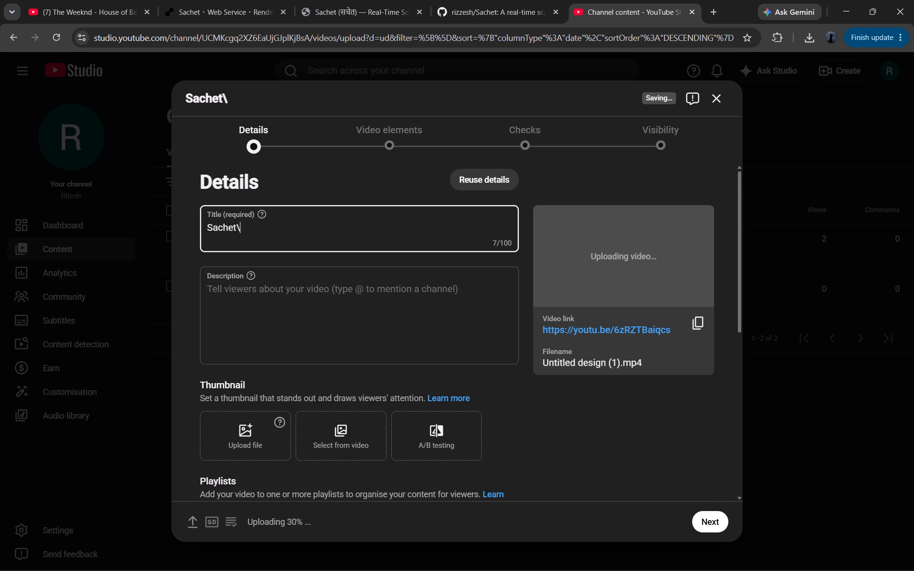
key(BackSpace)
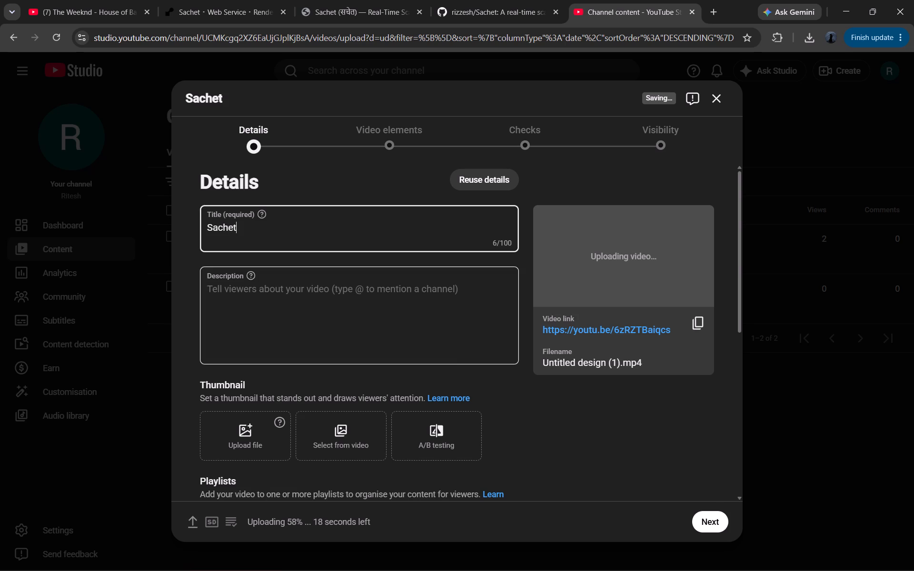
scroll(417, 384, down, 3)
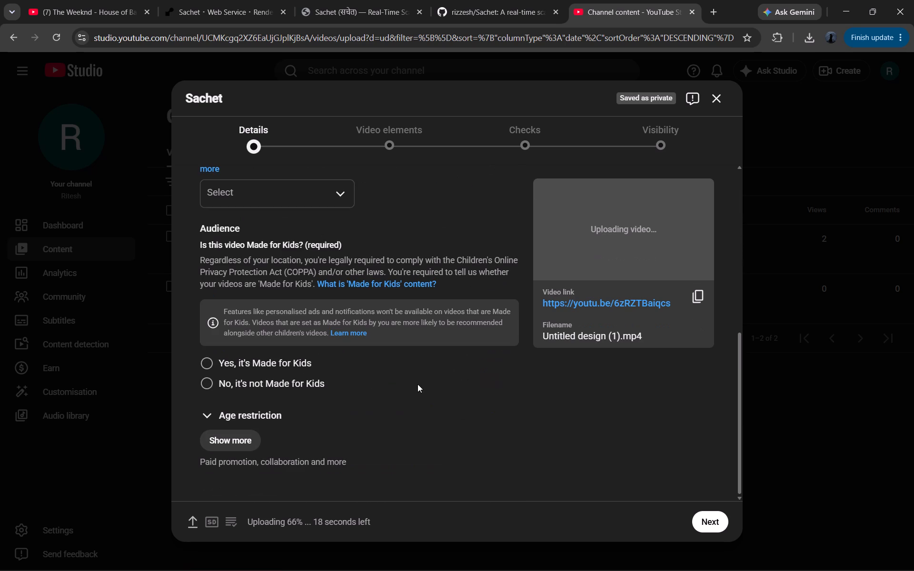
scroll(417, 384, up, 4)
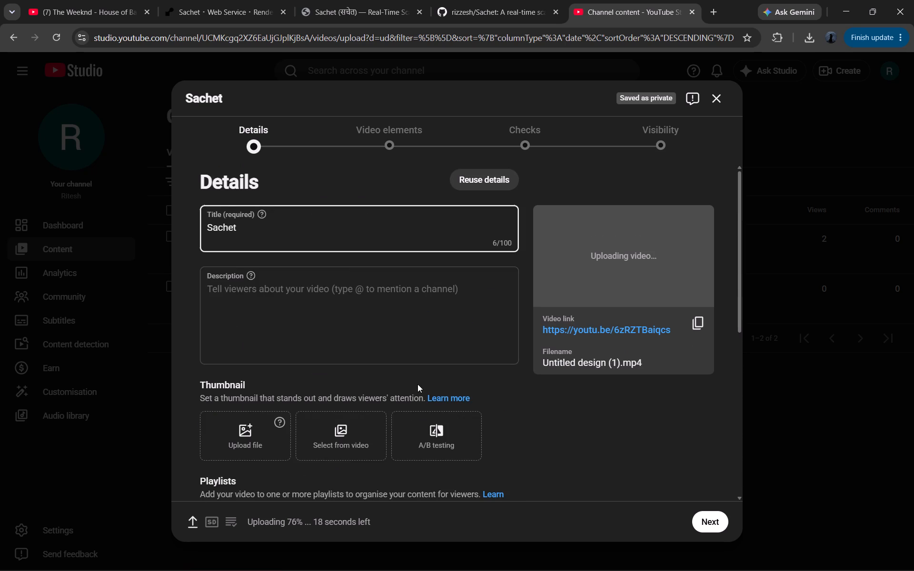
key(shift+colon)
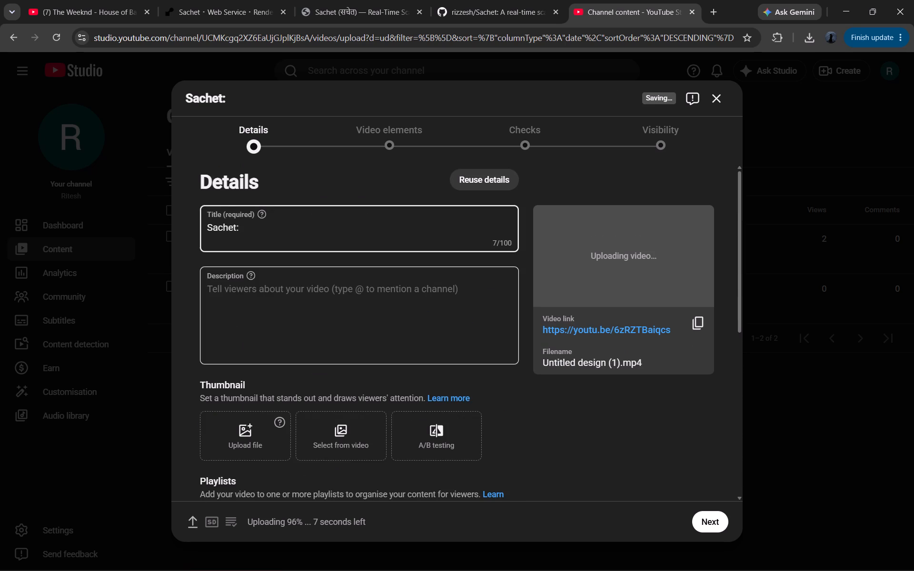
Copy the tagline "Real-Time Scam-Call Risk Detector for Hindi and Hinglish Conversations" from the Sachet GitHub README and append it to the video title.
click(521, 0)
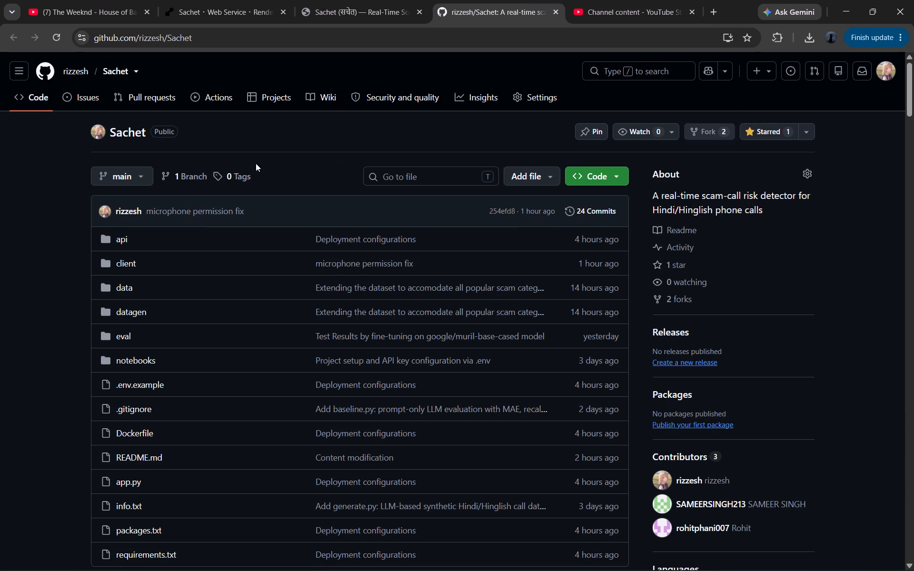
scroll(256, 163, down, 3)
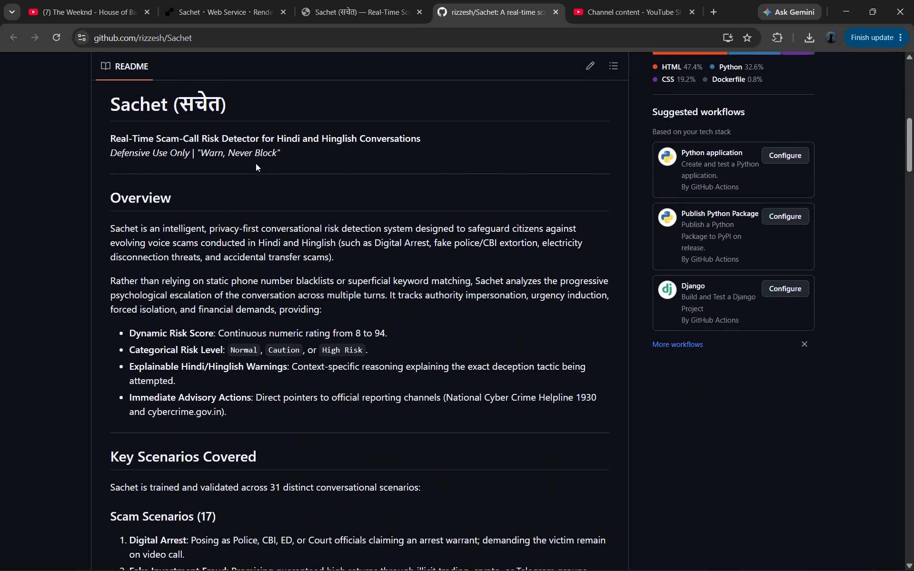
scroll(256, 163, down, 1)
drag(106, 135, 240, 122)
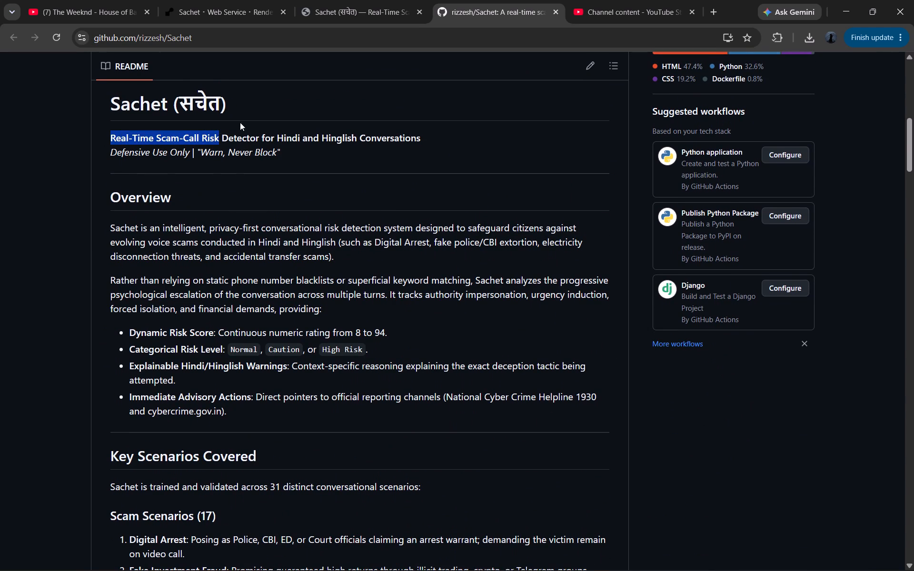
drag(240, 122, 425, 137)
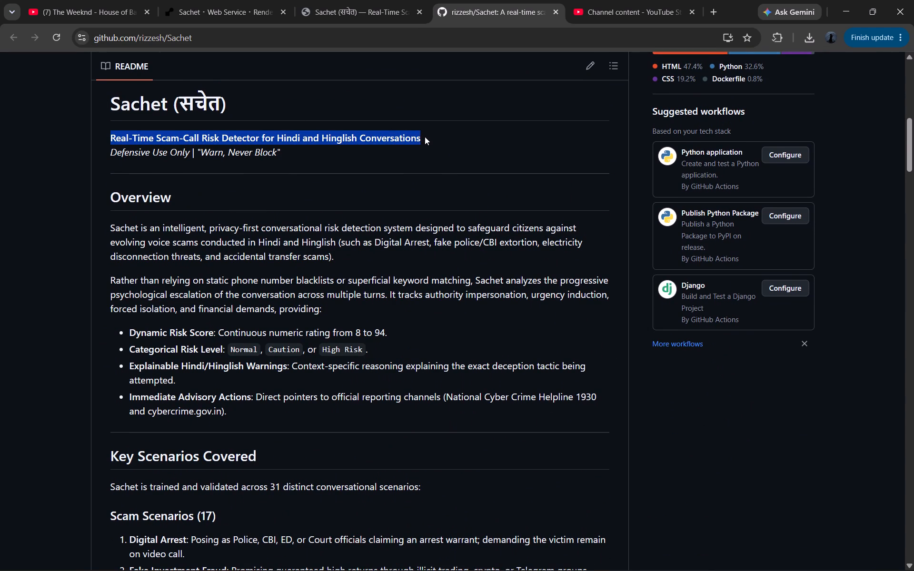
key(ctrl+c)
click(425, 137)
click(588, 0)
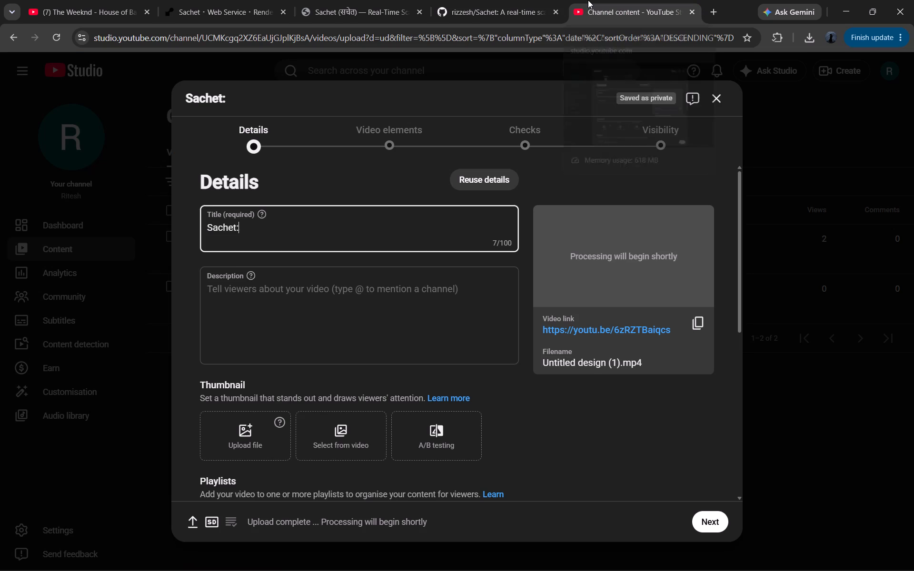
key(ctrl+v)
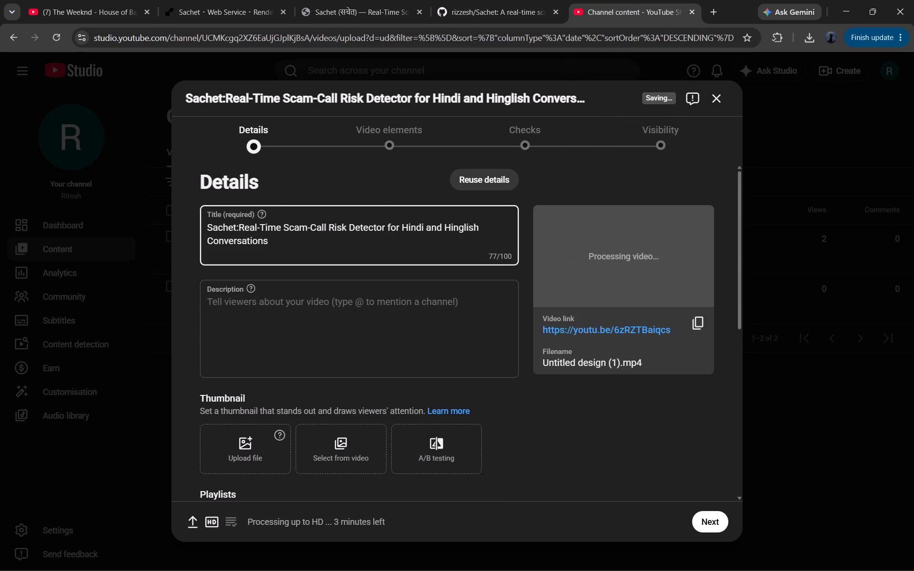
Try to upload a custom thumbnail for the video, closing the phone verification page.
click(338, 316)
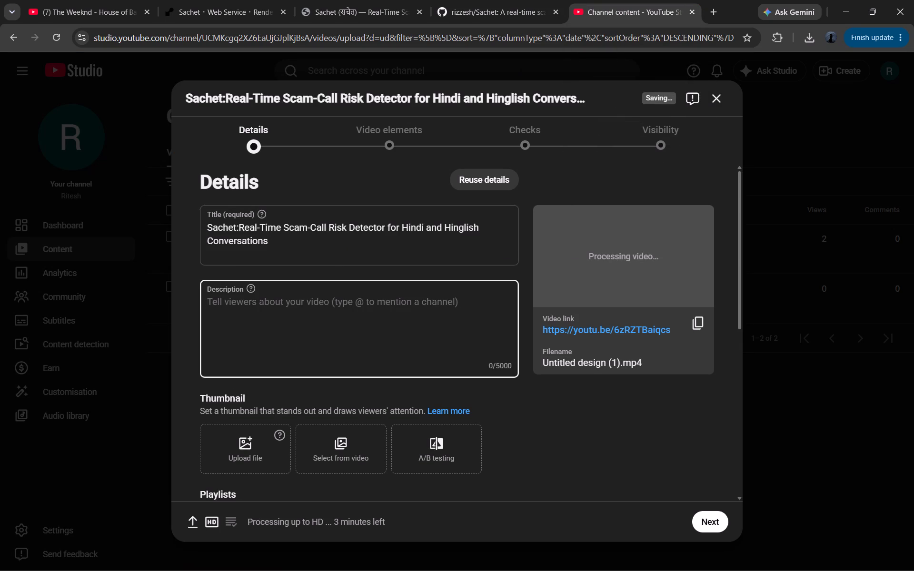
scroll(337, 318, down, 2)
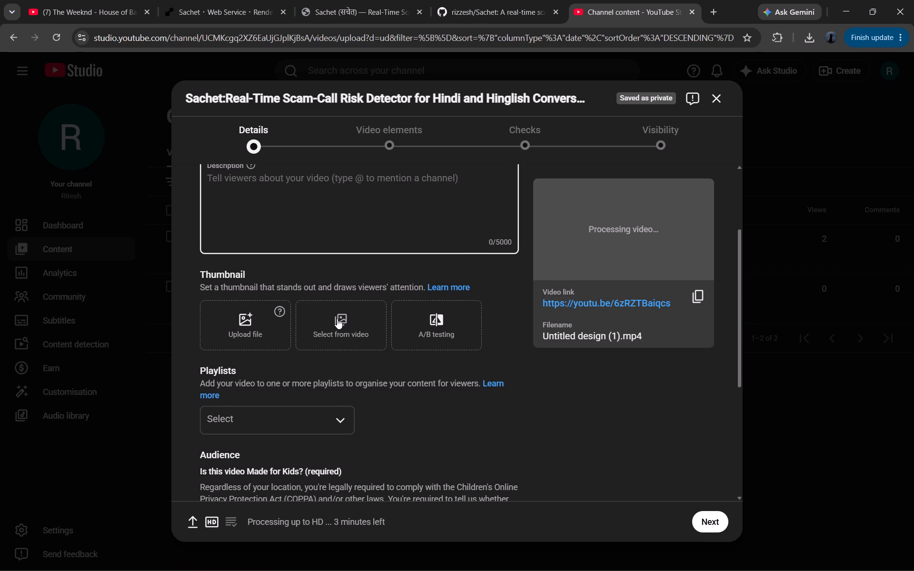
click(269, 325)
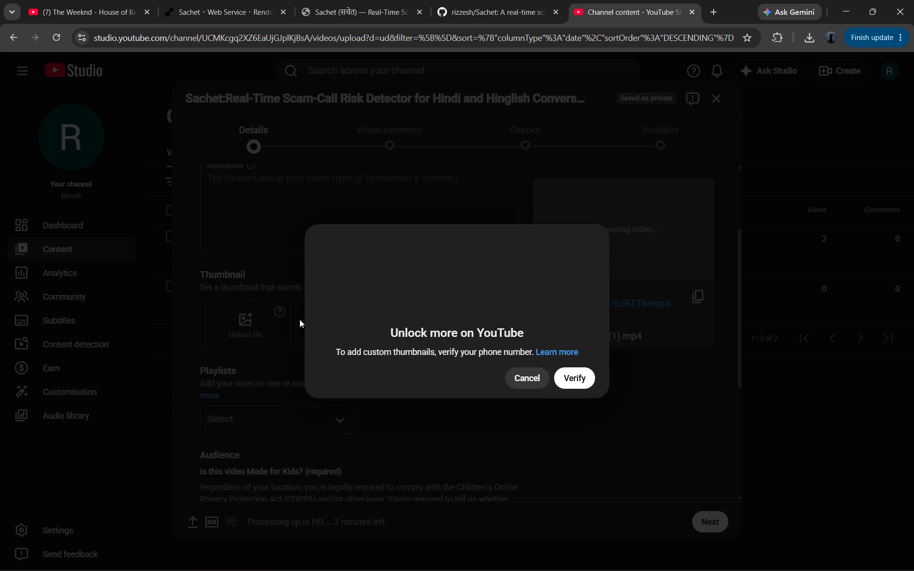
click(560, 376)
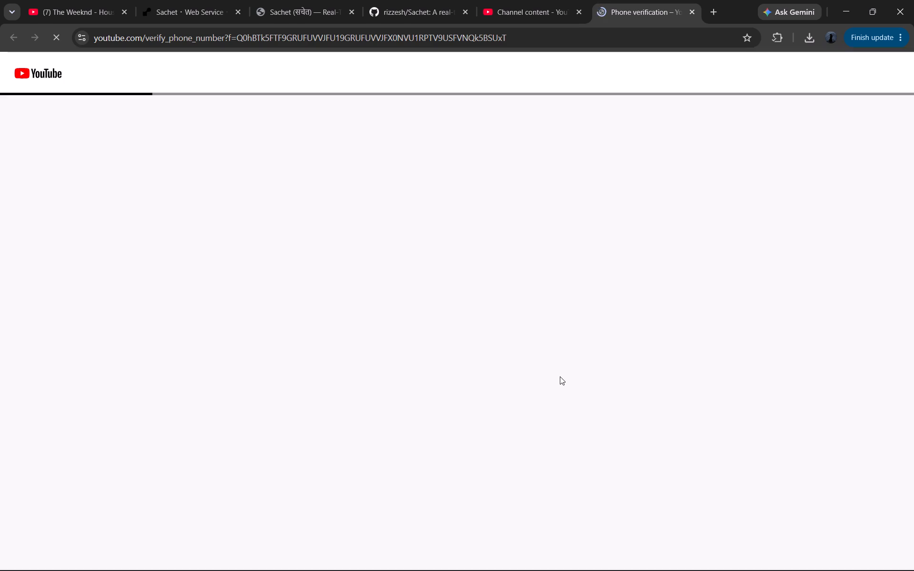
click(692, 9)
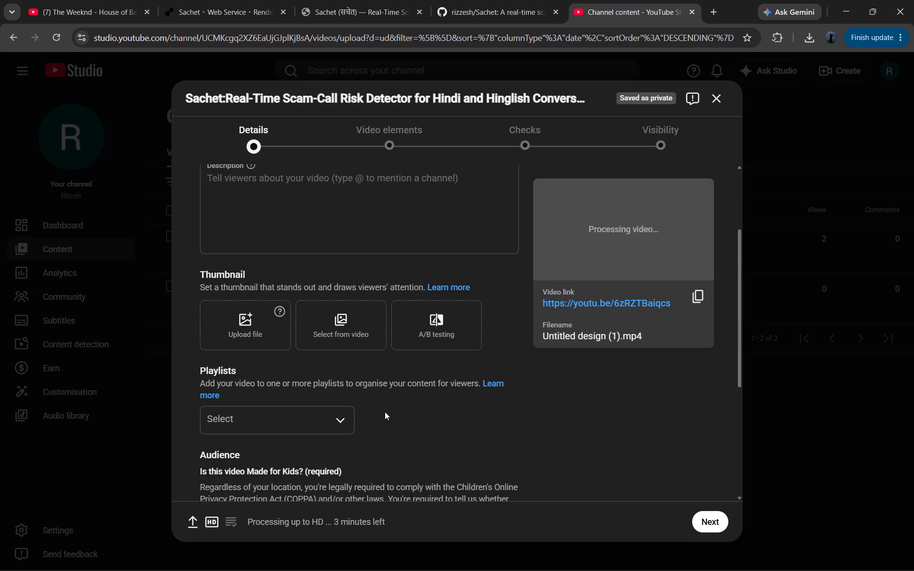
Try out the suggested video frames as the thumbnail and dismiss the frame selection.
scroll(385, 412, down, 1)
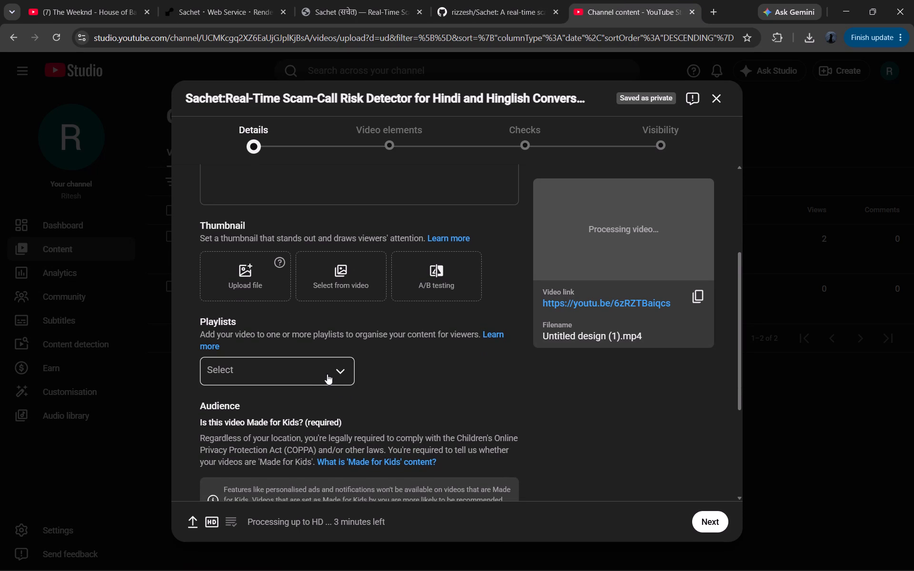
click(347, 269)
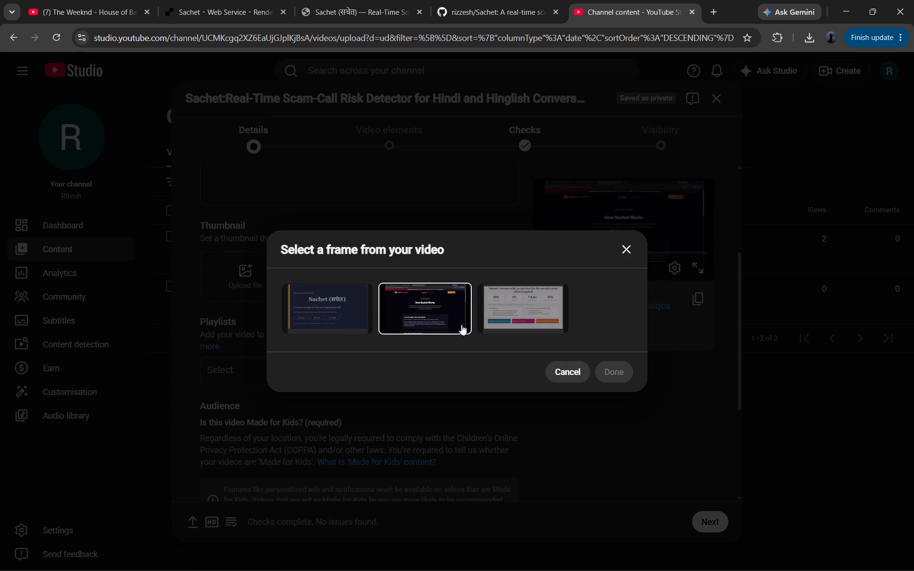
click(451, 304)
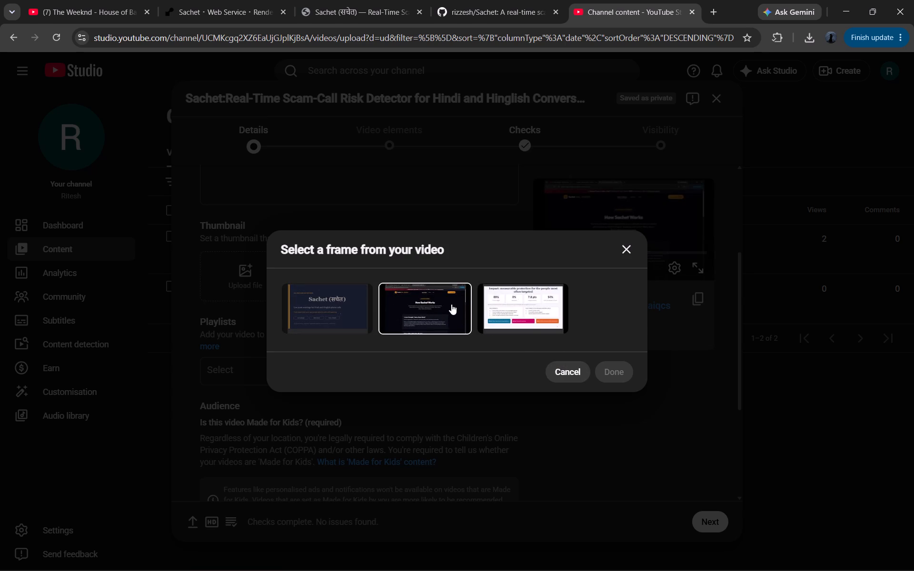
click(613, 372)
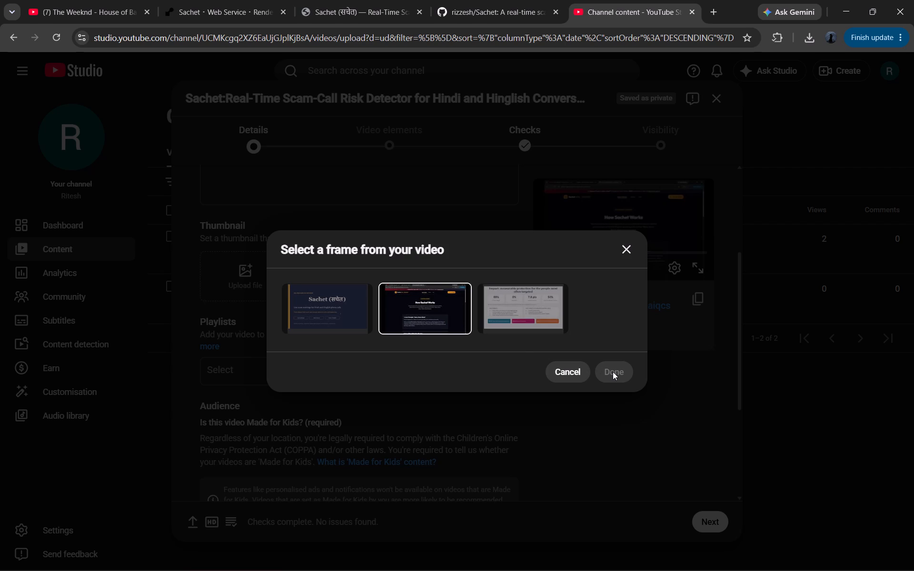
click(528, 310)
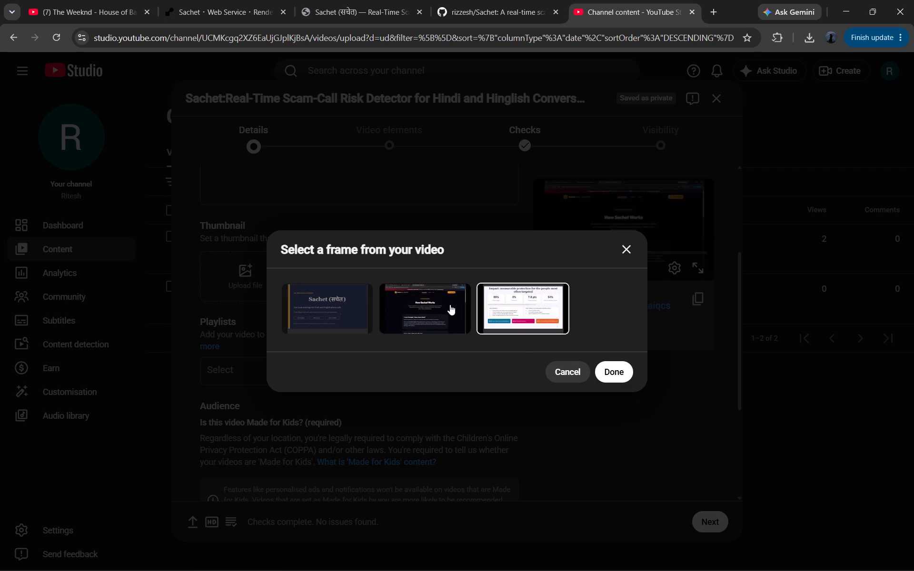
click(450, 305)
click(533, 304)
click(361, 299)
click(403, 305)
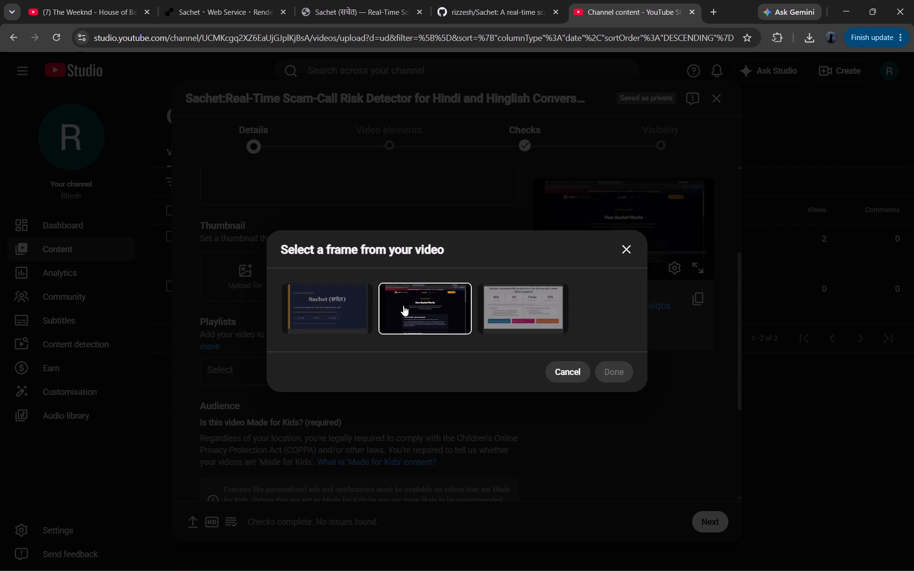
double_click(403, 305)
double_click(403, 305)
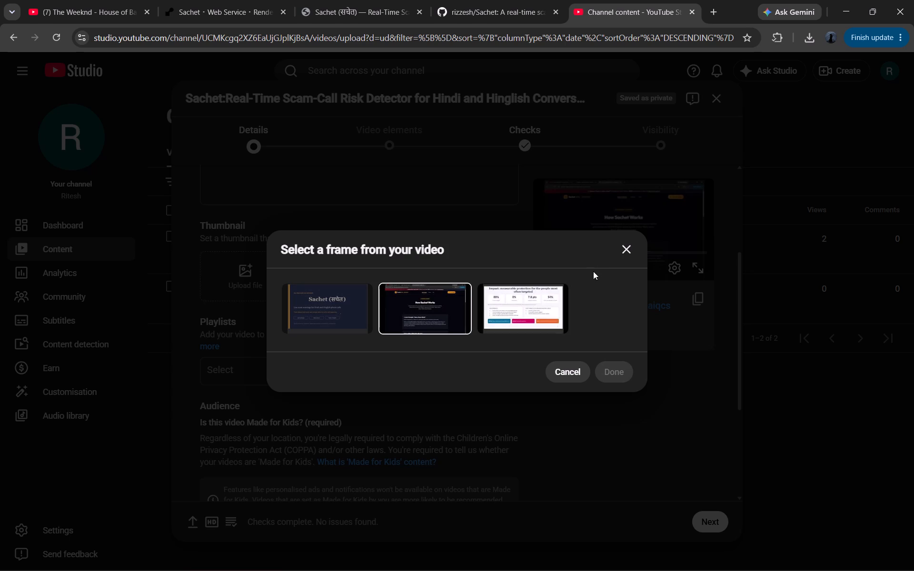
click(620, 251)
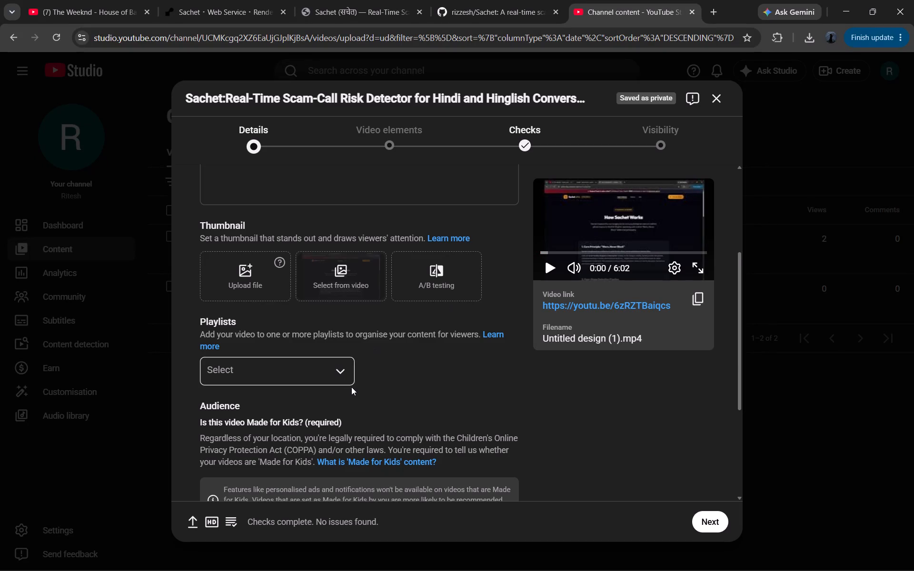
Set the video's audience to "No, it's not Made for Kids".
scroll(356, 390, down, 2)
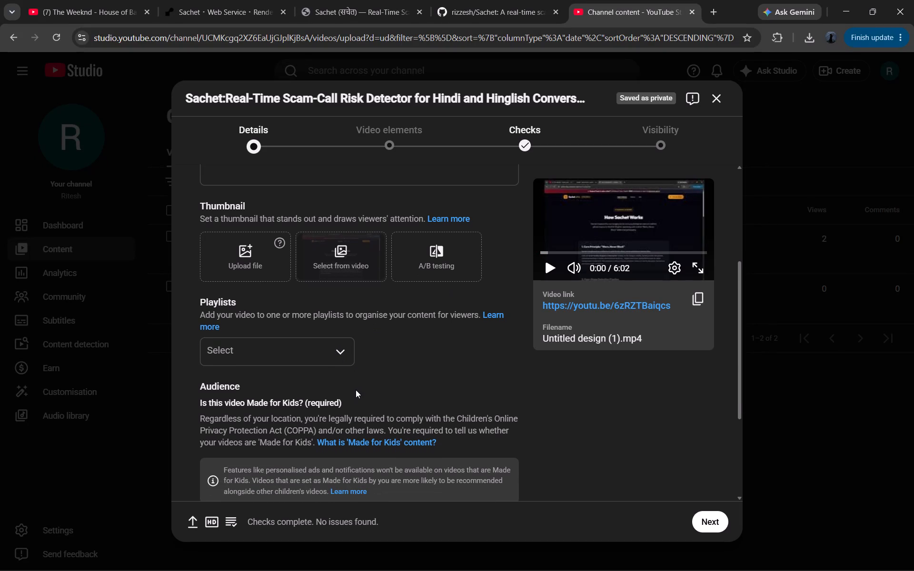
scroll(356, 390, down, 3)
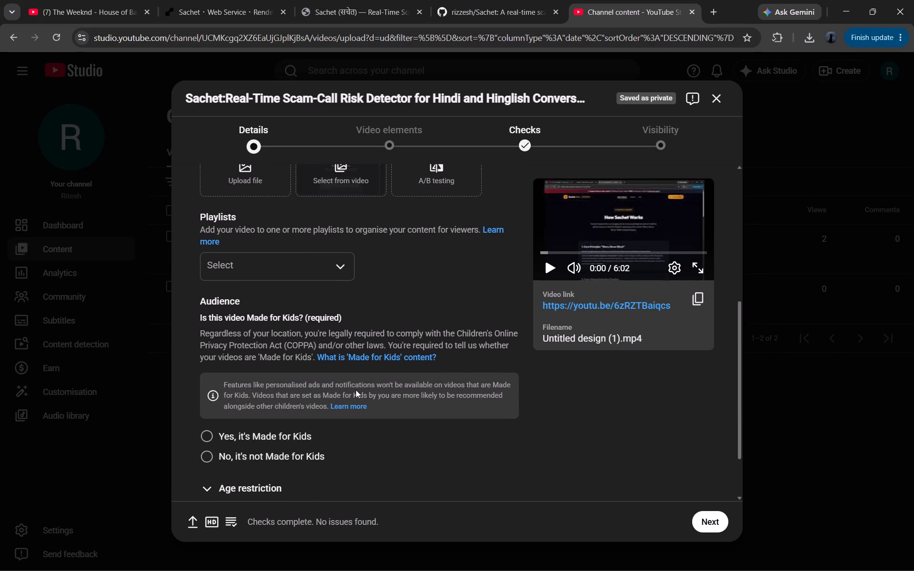
scroll(356, 390, down, 1)
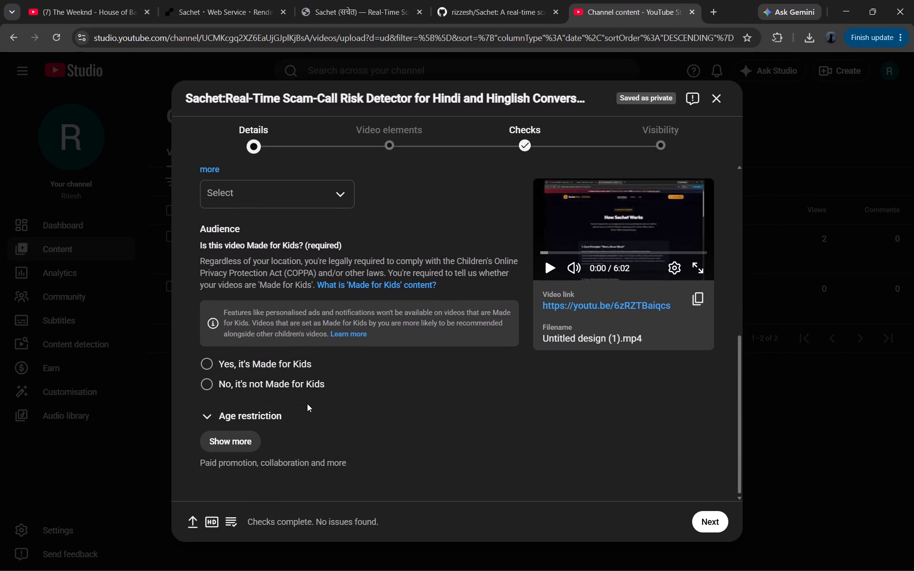
click(207, 381)
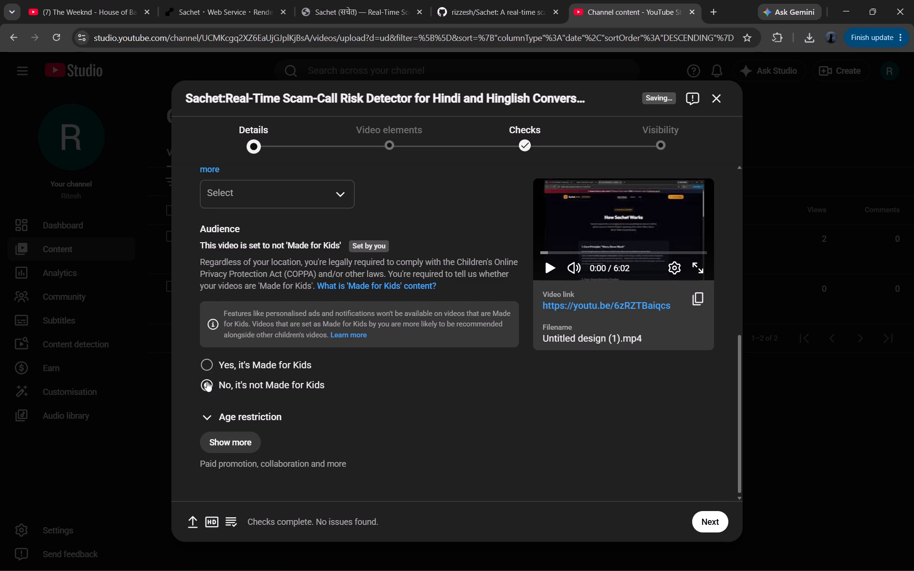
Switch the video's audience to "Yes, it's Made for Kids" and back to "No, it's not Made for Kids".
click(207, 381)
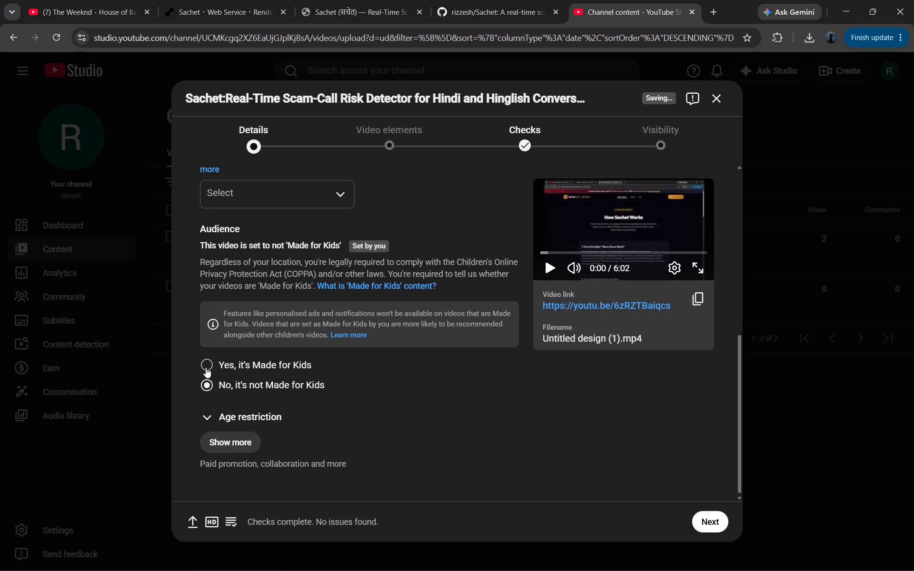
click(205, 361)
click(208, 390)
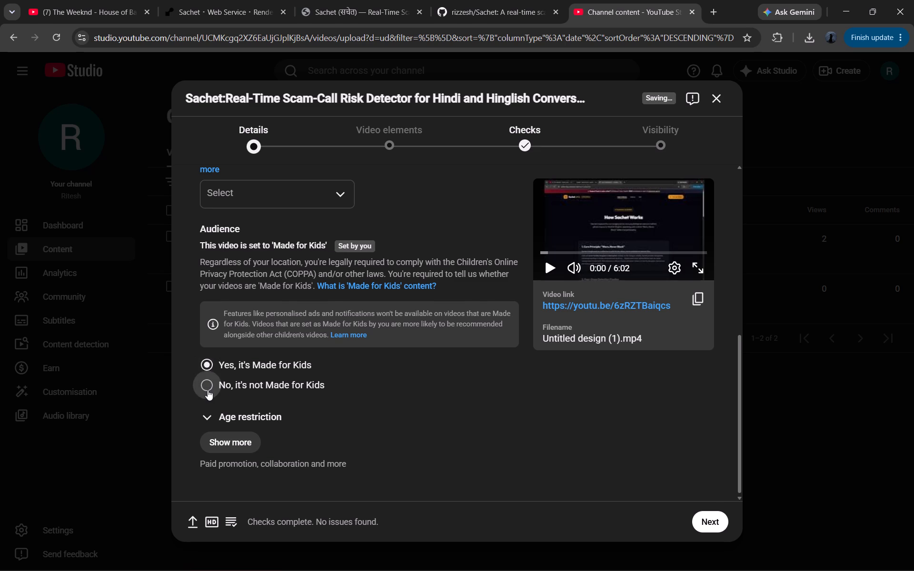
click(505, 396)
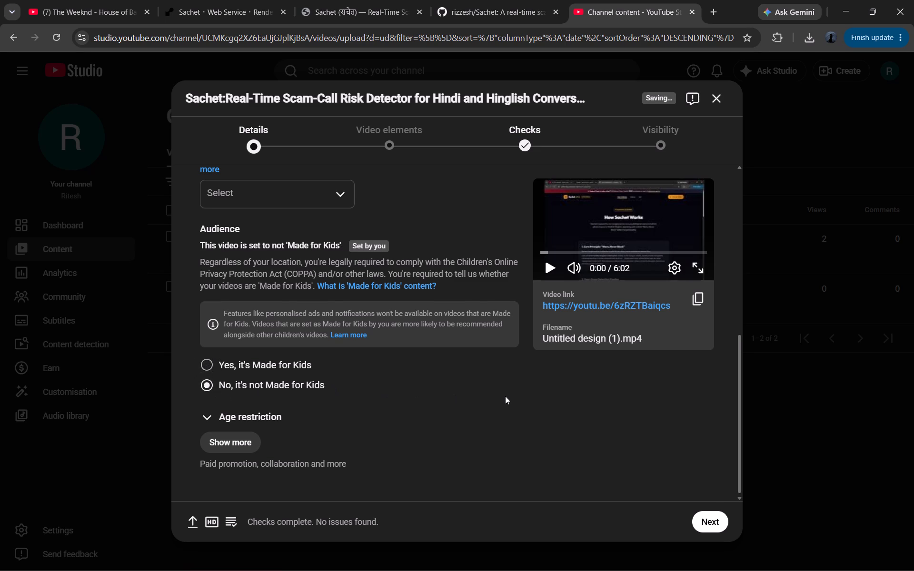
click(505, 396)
Advance past the video elements and checks, set the video's visibility to Unlisted, and review the pre-publish notes.
click(700, 521)
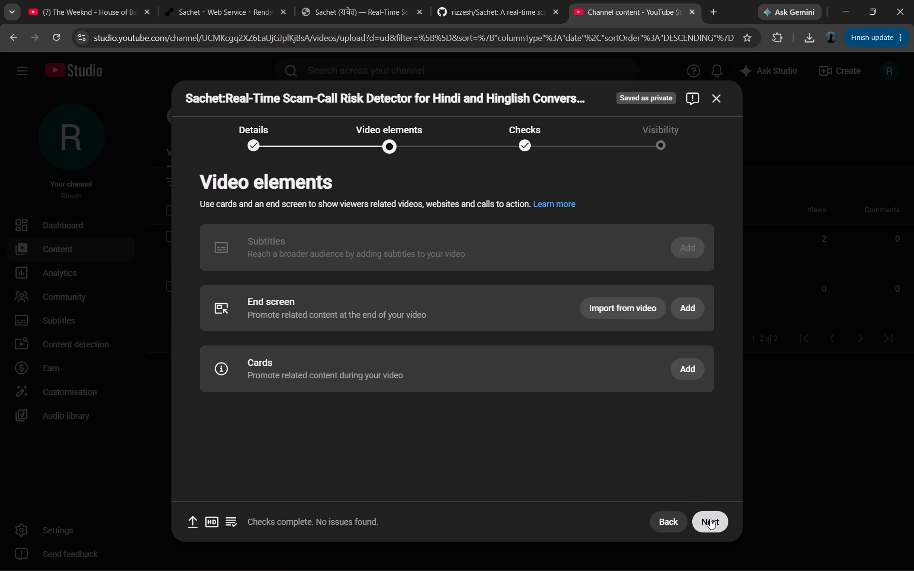
click(710, 522)
click(710, 522)
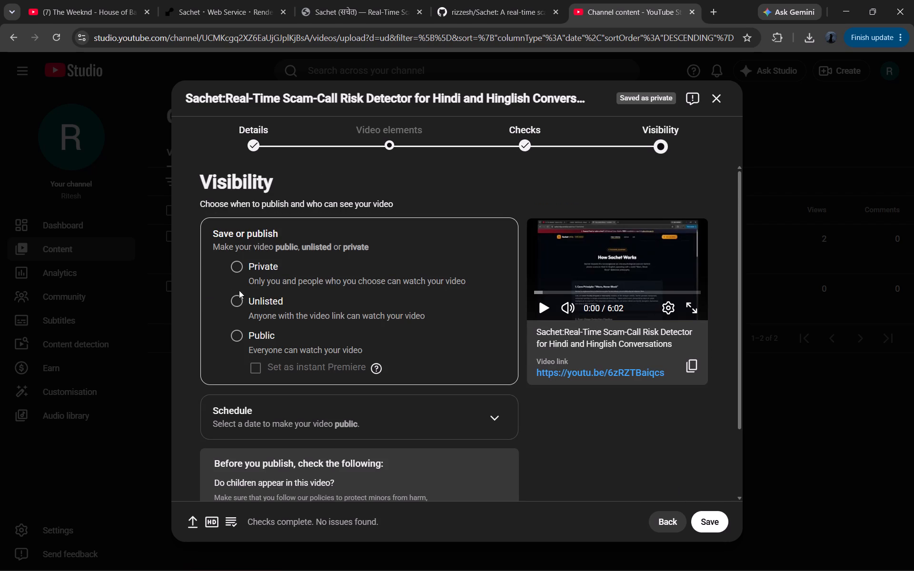
click(236, 299)
scroll(431, 413, down, 1)
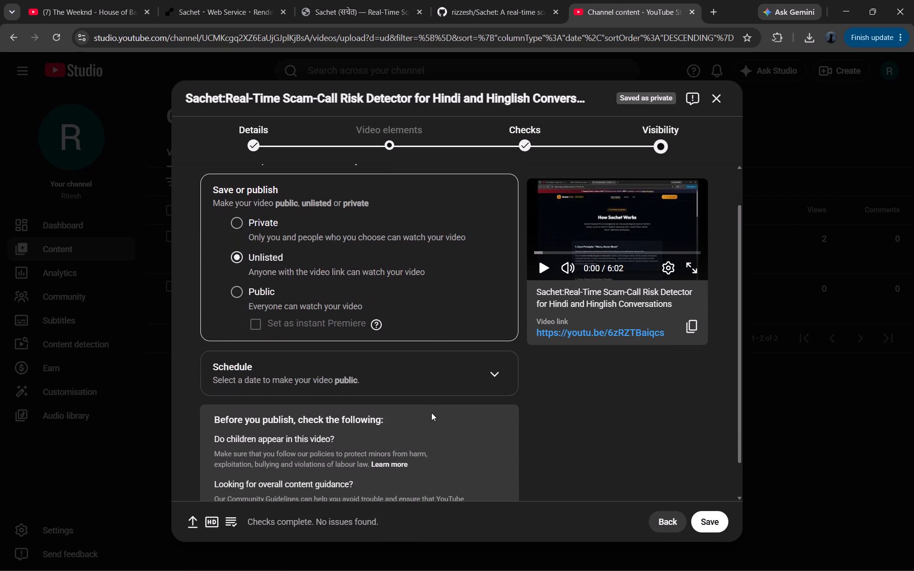
scroll(431, 413, down, 1)
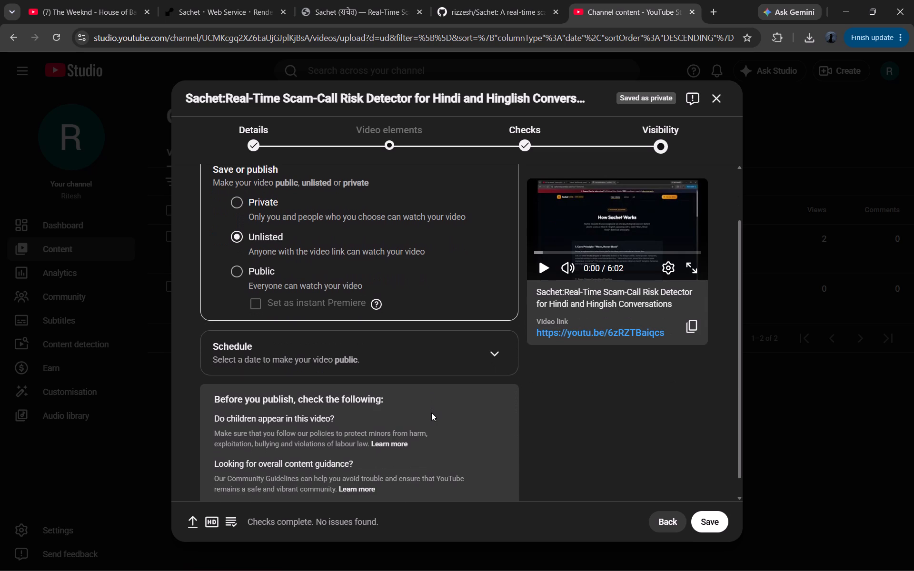
scroll(431, 413, down, 2)
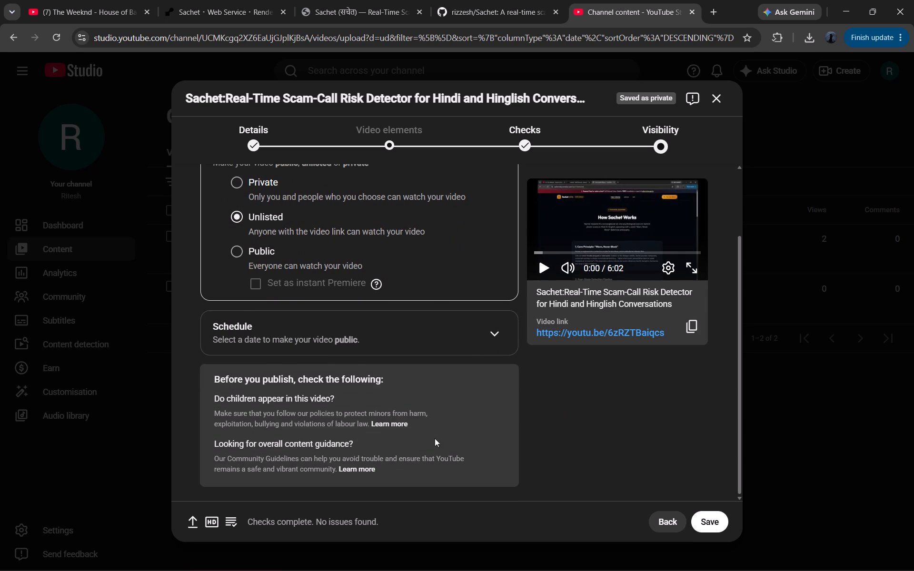
scroll(422, 441, up, 3)
scroll(422, 441, down, 2)
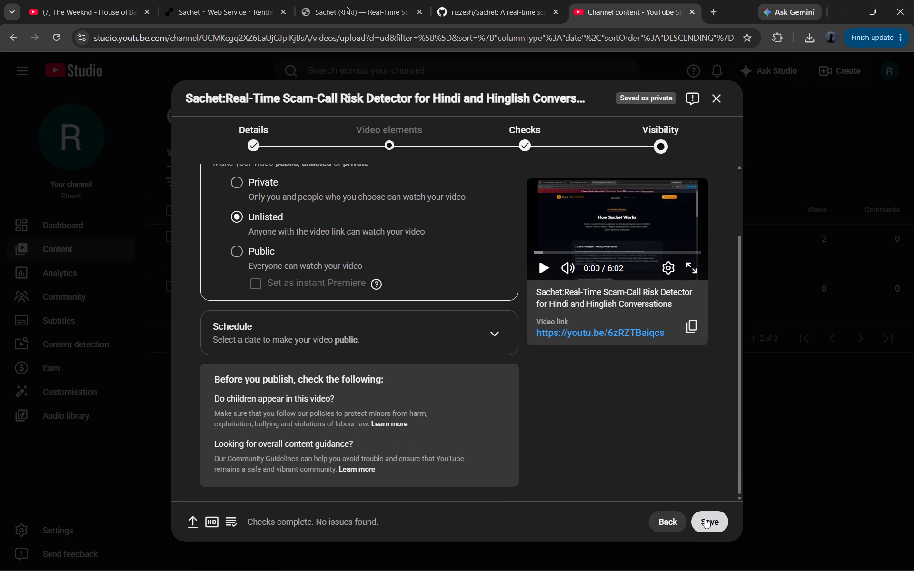
Copy the video's YouTube link.
click(691, 325)
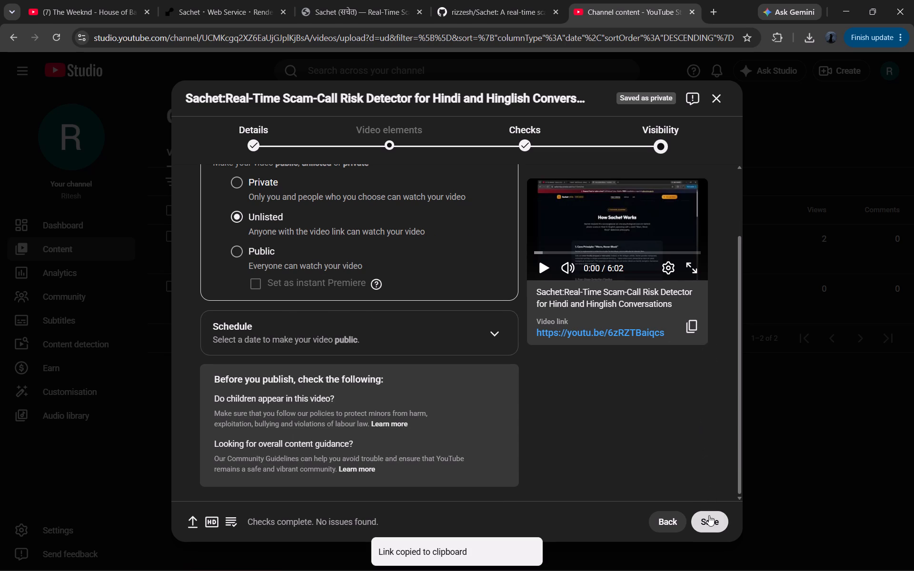
Save the unlisted video to publish it and close the published-video dialog.
click(706, 517)
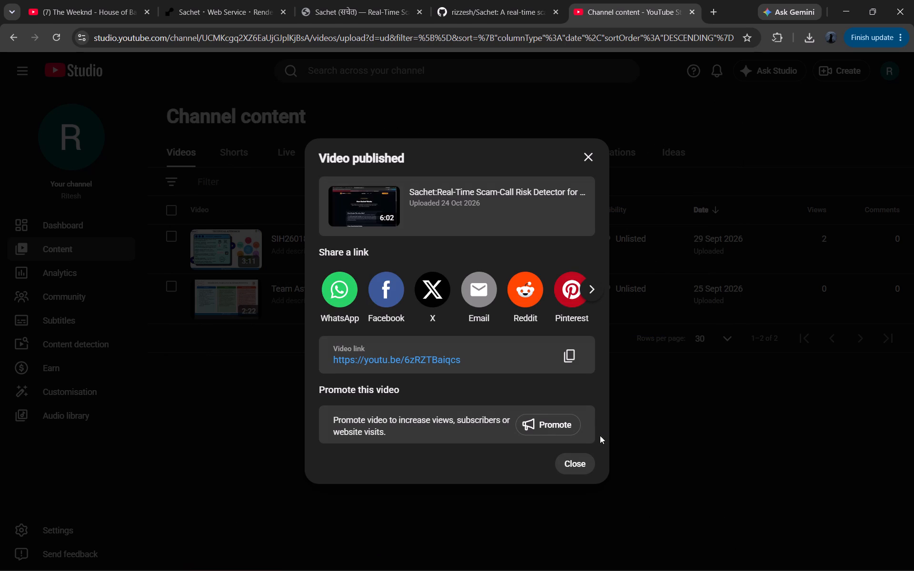
click(581, 459)
click(543, 475)
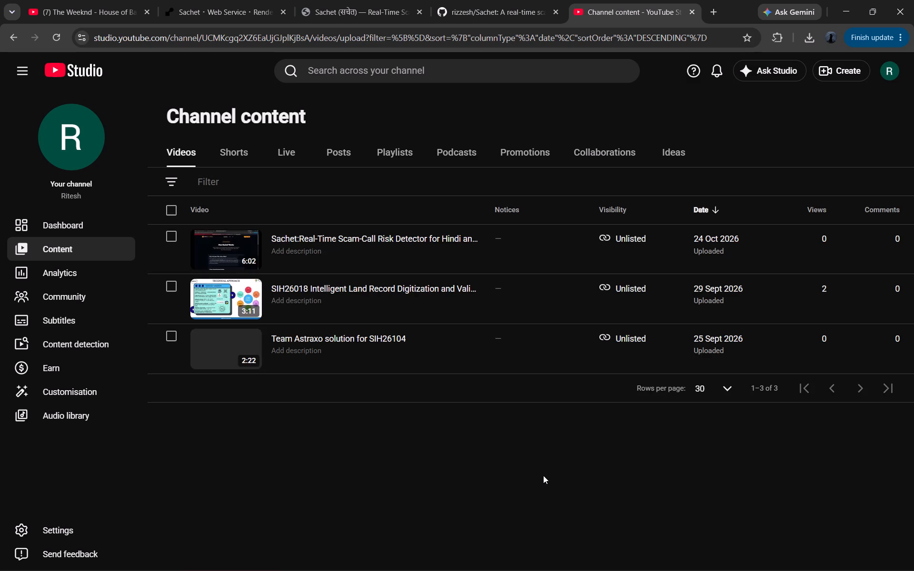
click(494, 482)
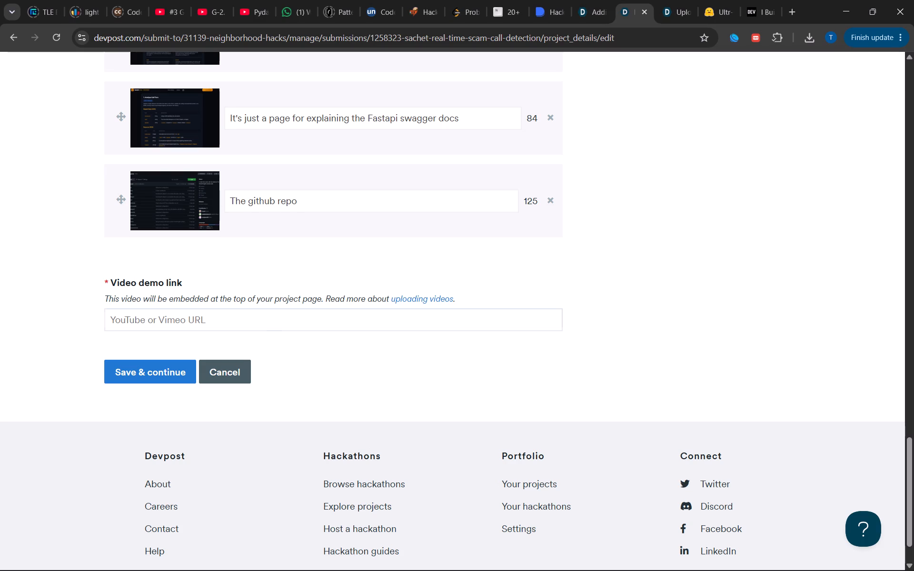
click(276, 320)
key(ctrl+v)
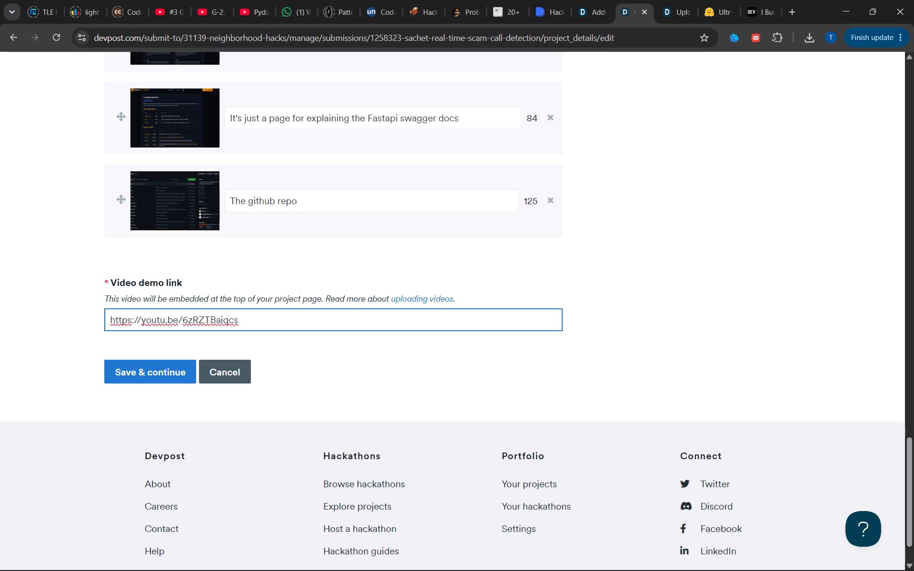
key(ctrl+v)
key(ctrl+z)
key(ctrl+z)
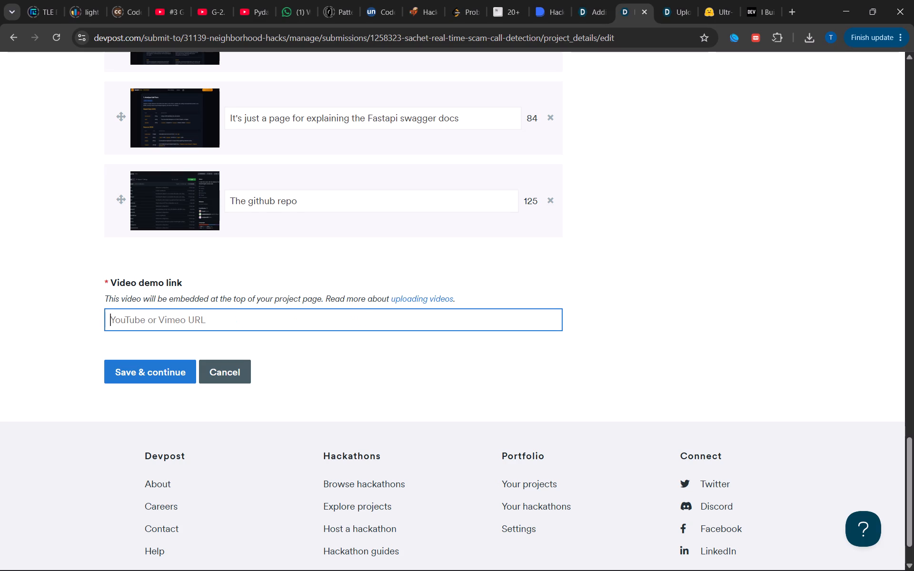
key(ctrl+v)
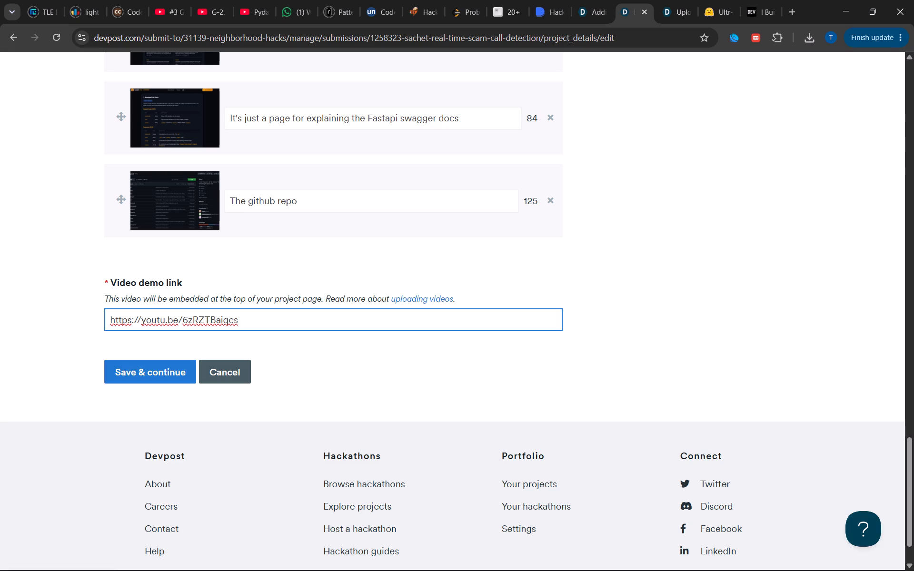
click(172, 365)
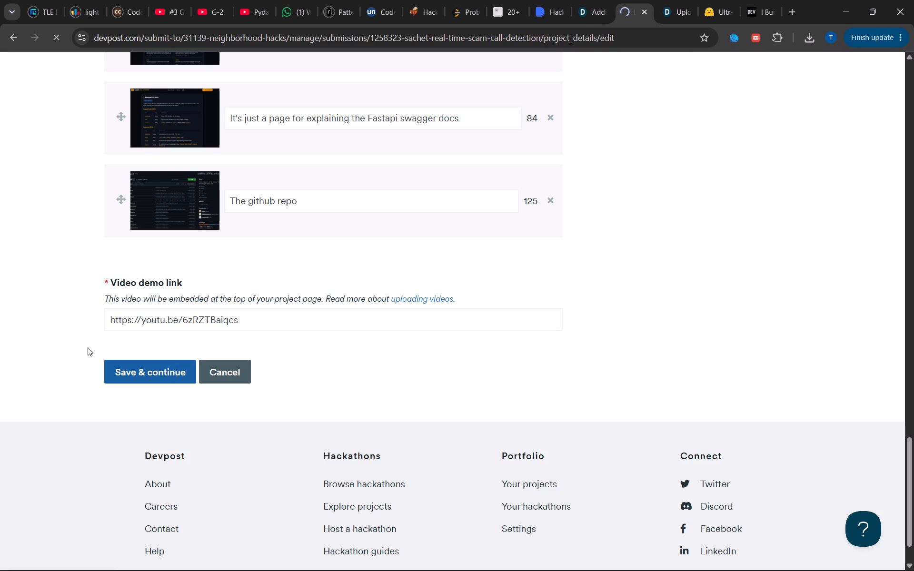
Review the additional info page for judges, including the uploaded file, the problem statement answer and the team email field.
scroll(72, 356, up, 6)
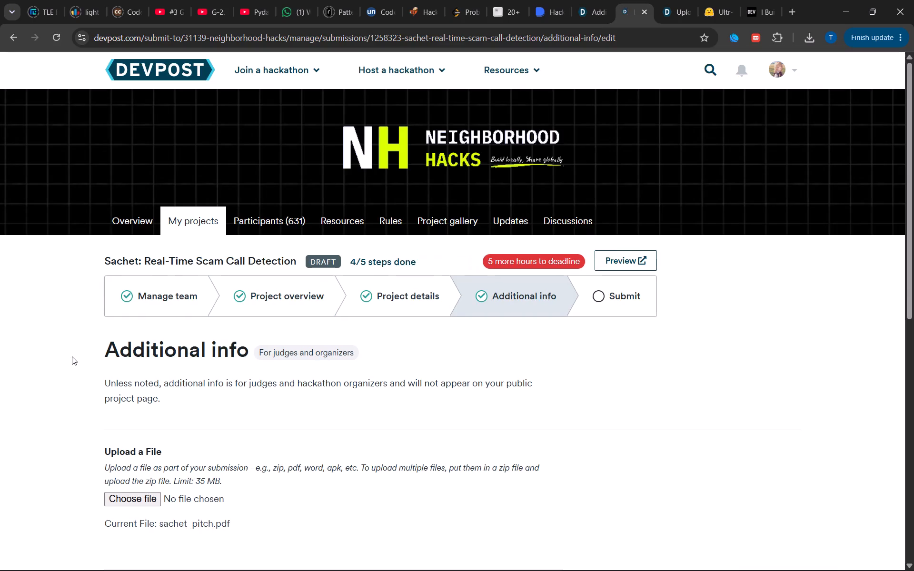
scroll(92, 353, down, 3)
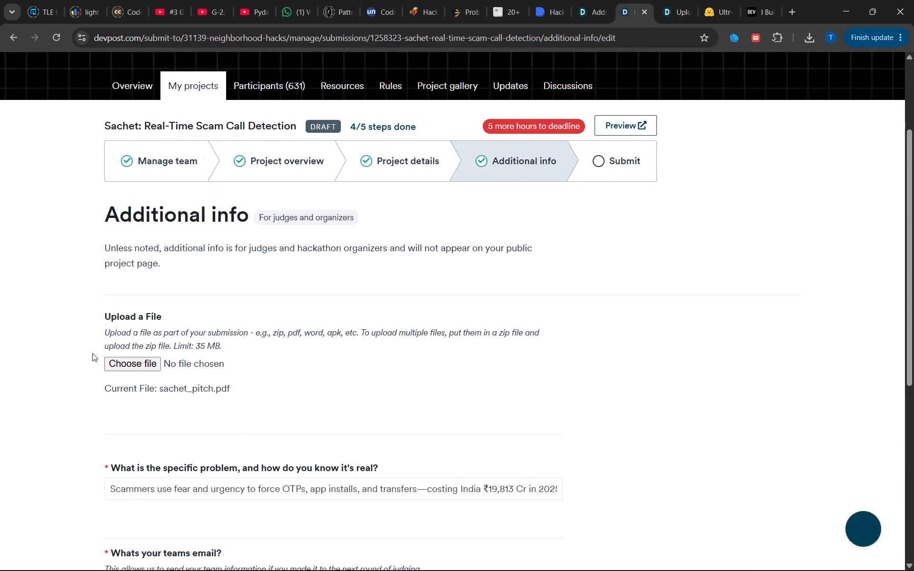
scroll(92, 353, down, 3)
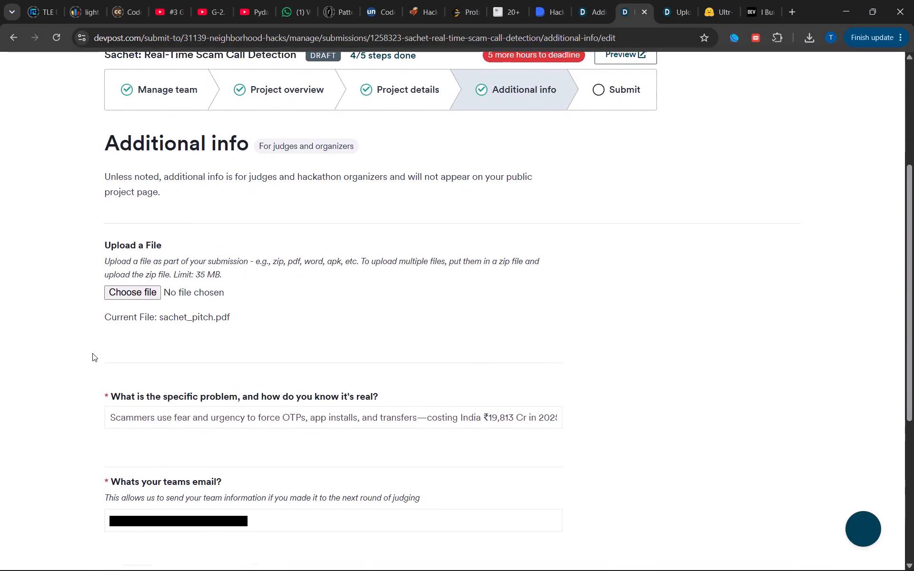
scroll(92, 353, right, 1)
scroll(92, 353, down, 2)
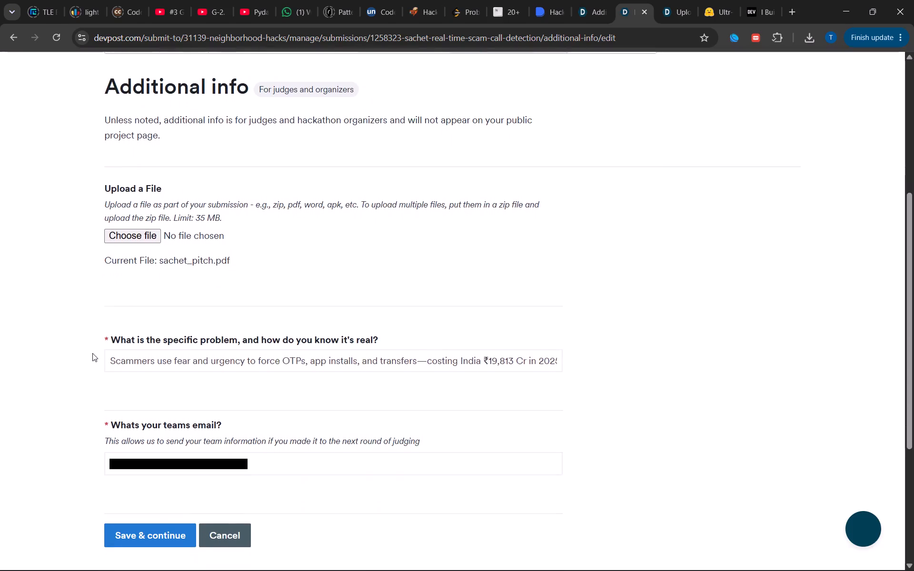
scroll(92, 353, down, 1)
scroll(92, 353, up, 1)
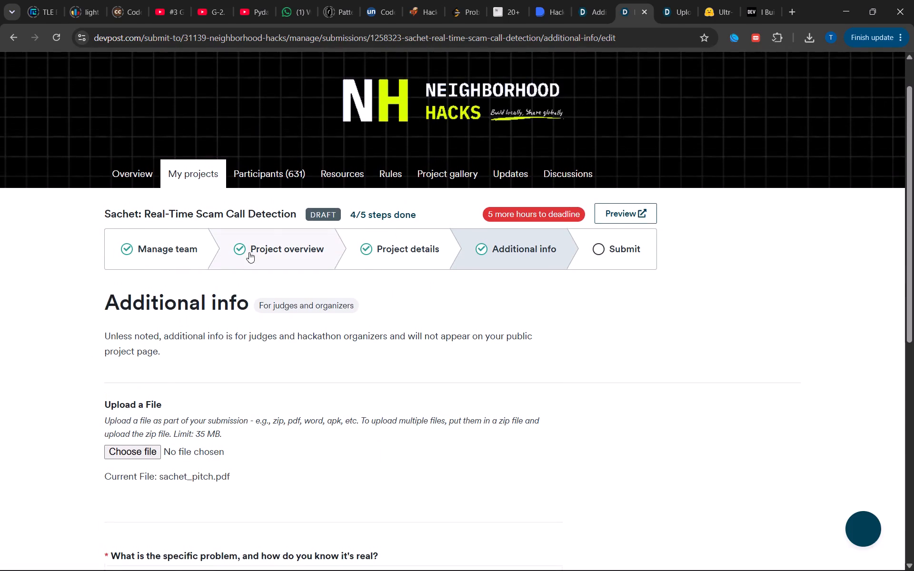
Review the project name and elevator pitch in the project overview, then save and continue to the project details.
click(267, 240)
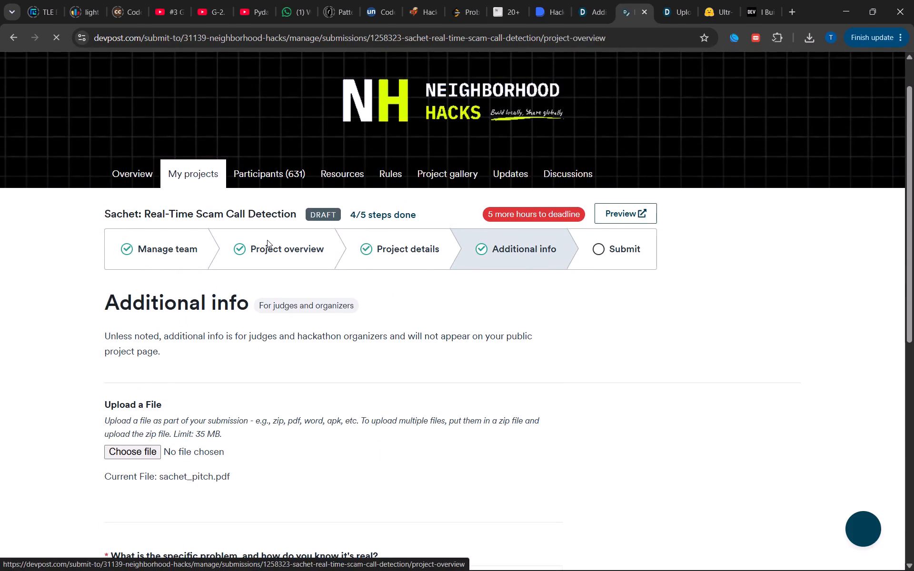
scroll(275, 400, down, 3)
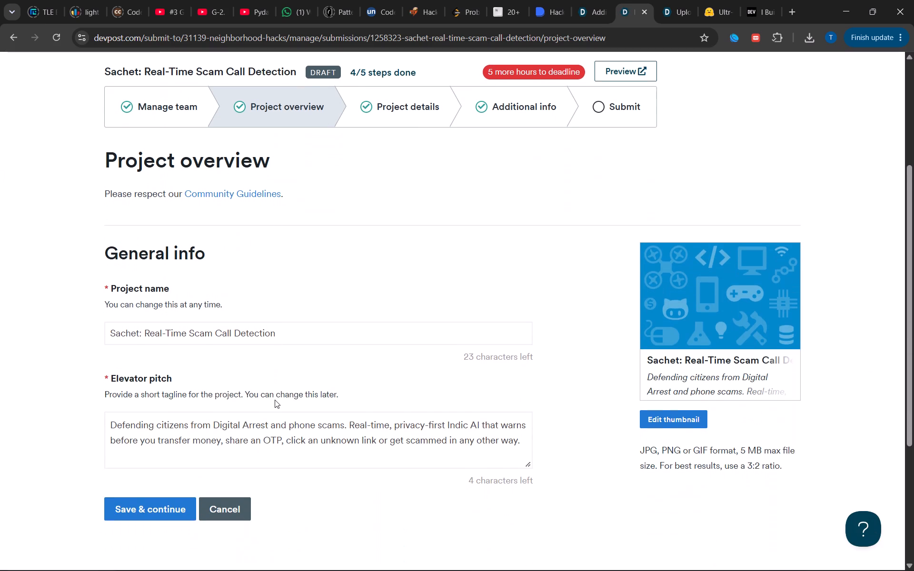
scroll(275, 400, down, 2)
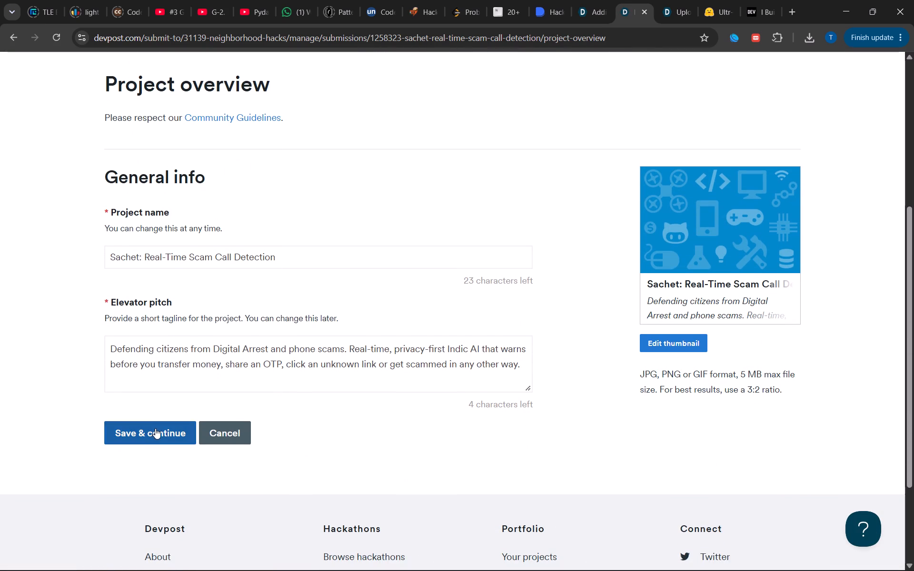
click(156, 428)
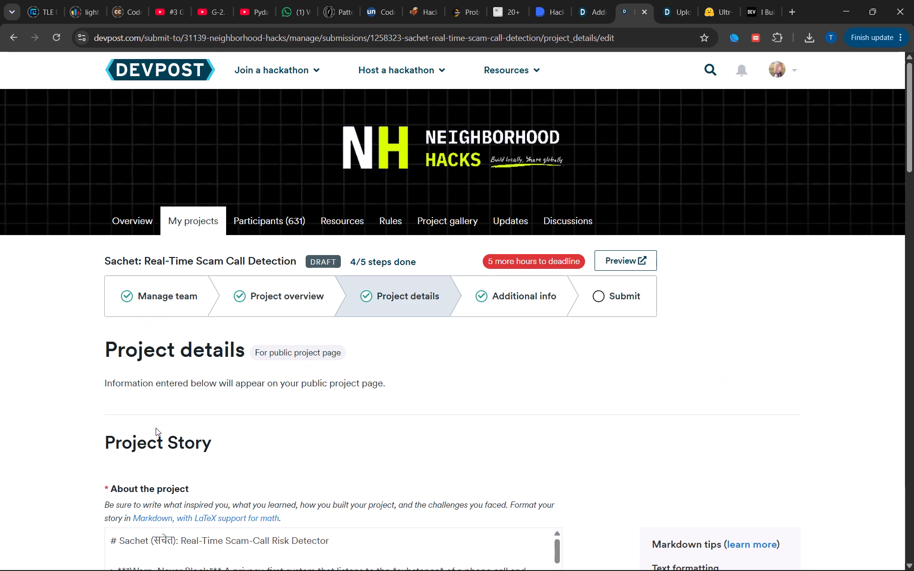
Review the project details page, covering the story, built-with tags, try-it-out links, image gallery captions and video demo link, then save and continue.
scroll(407, 369, down, 1)
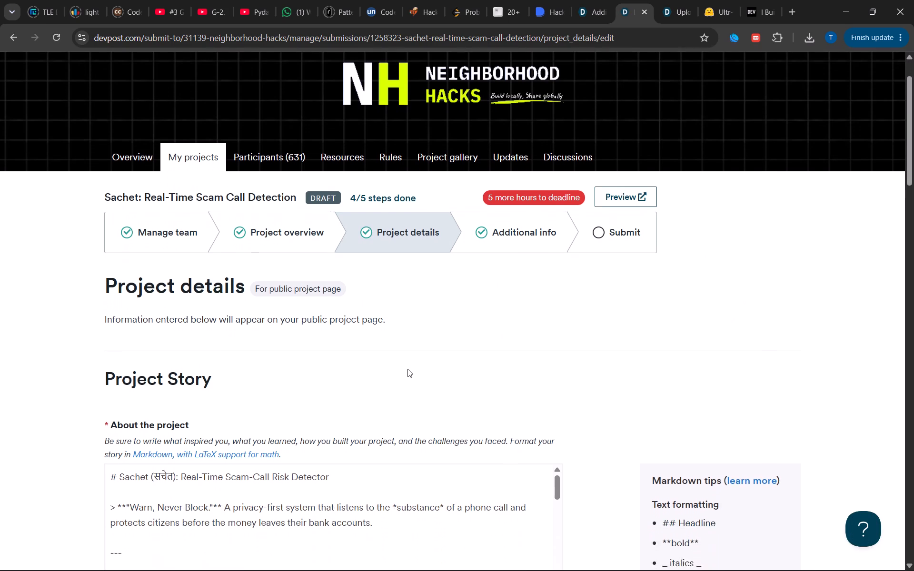
scroll(407, 369, down, 3)
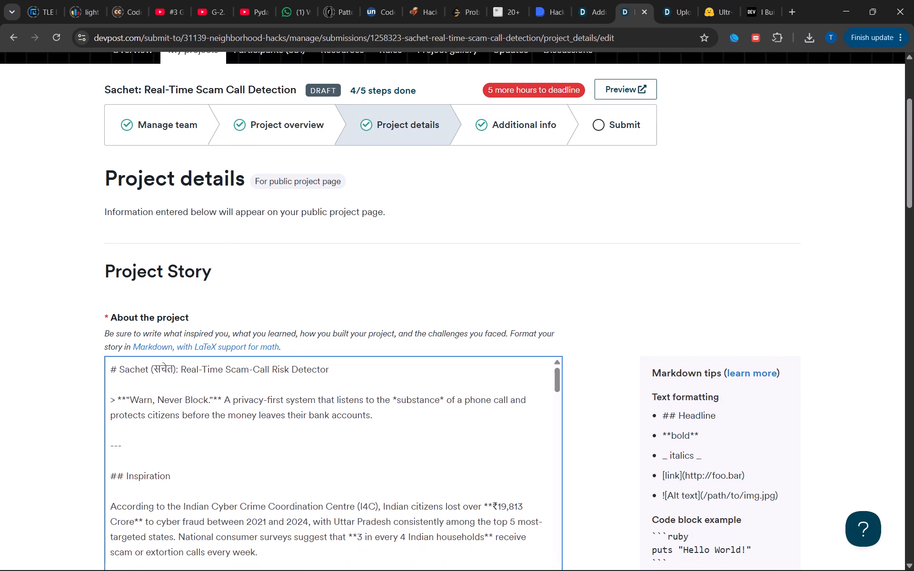
scroll(407, 369, down, 10)
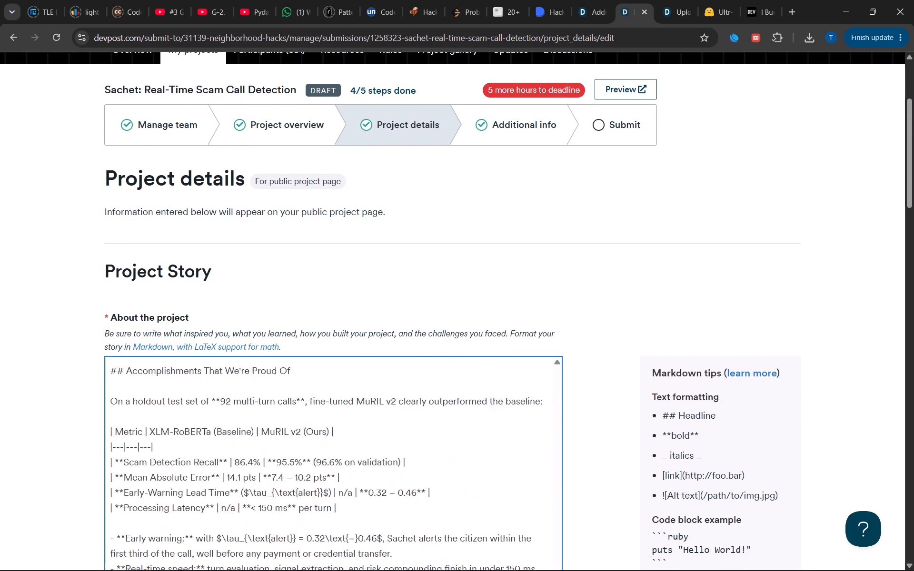
scroll(407, 369, down, 4)
scroll(407, 369, up, 6)
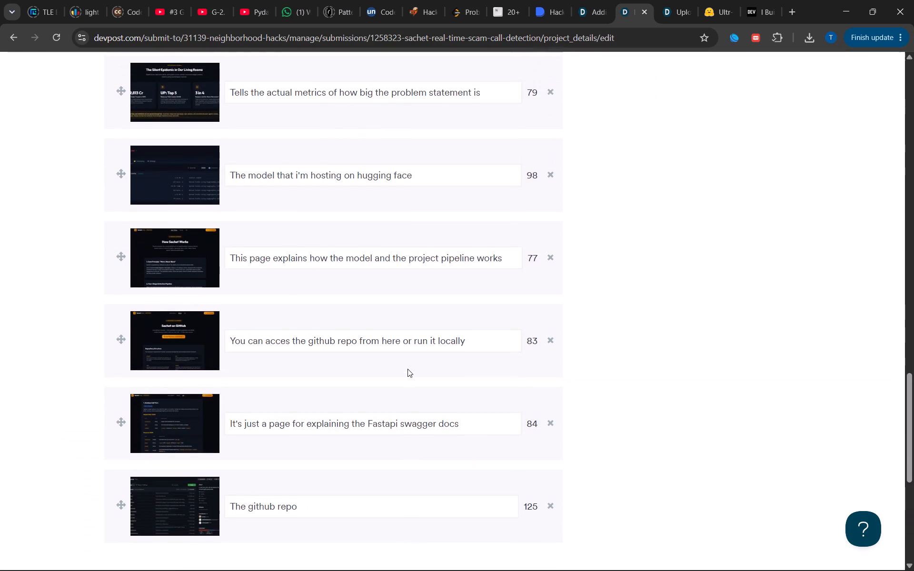
scroll(407, 369, up, 2)
scroll(407, 369, right, 1)
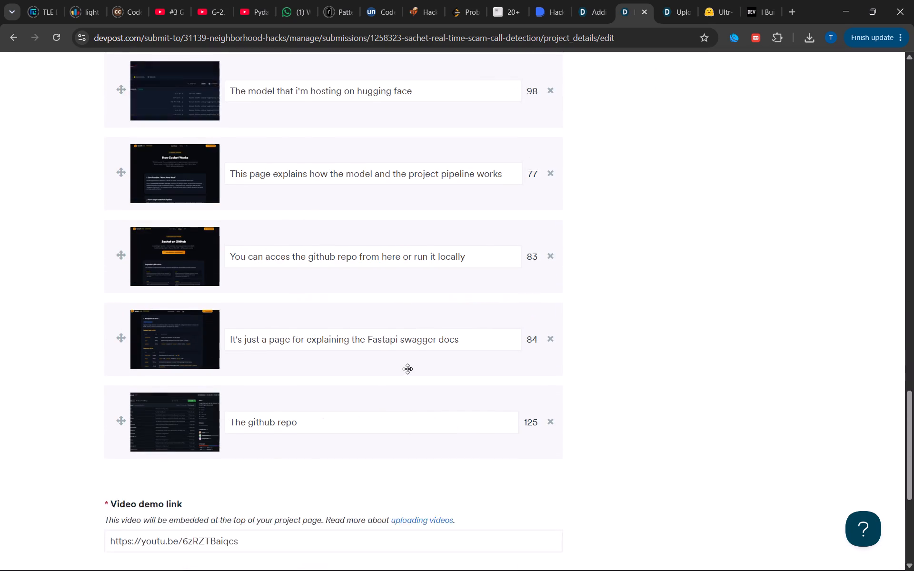
scroll(294, 391, up, 4)
scroll(75, 365, up, 3)
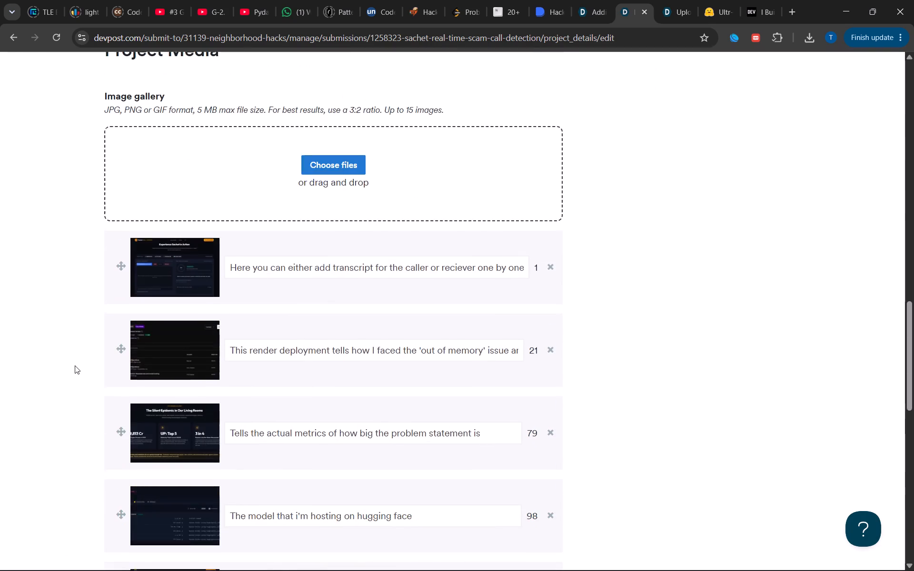
scroll(75, 365, up, 5)
scroll(75, 365, down, 1)
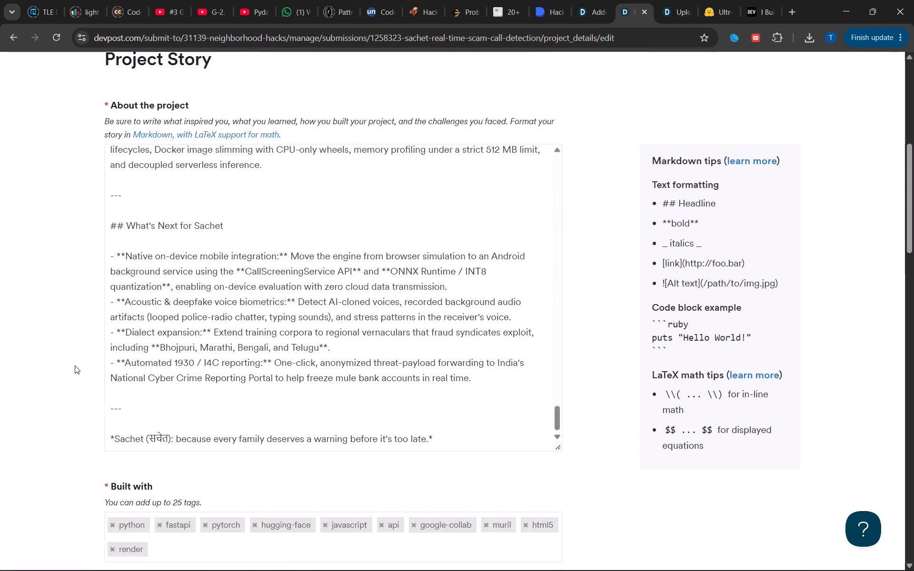
scroll(75, 365, down, 1)
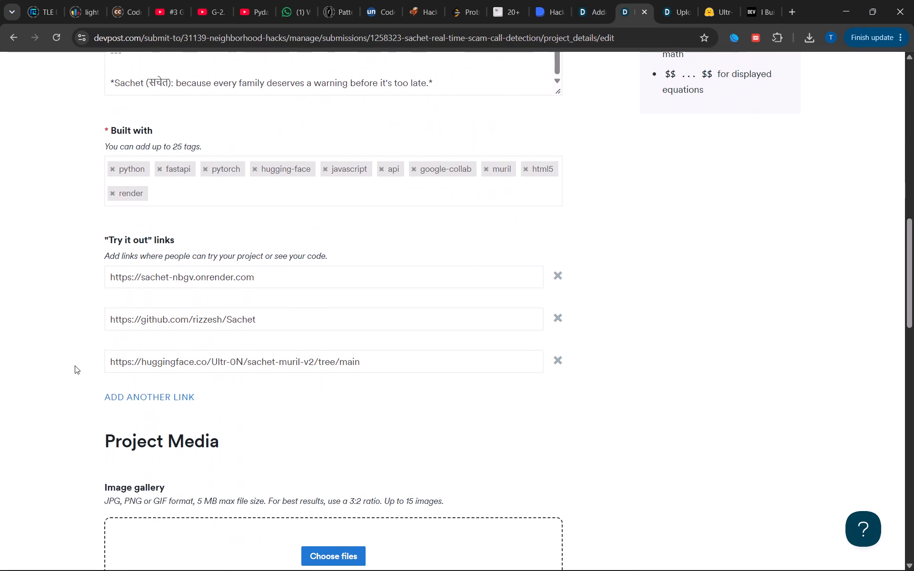
scroll(75, 365, down, 7)
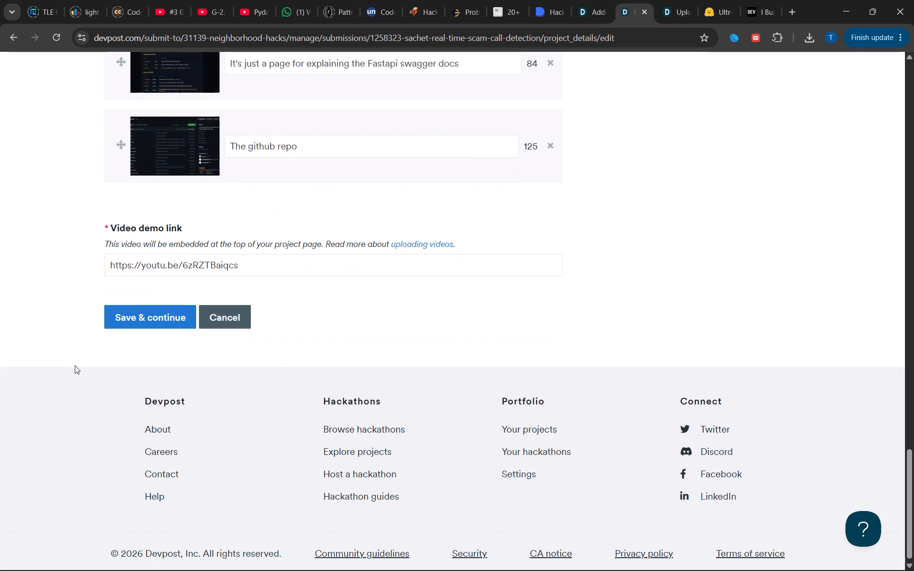
scroll(75, 365, down, 2)
click(145, 312)
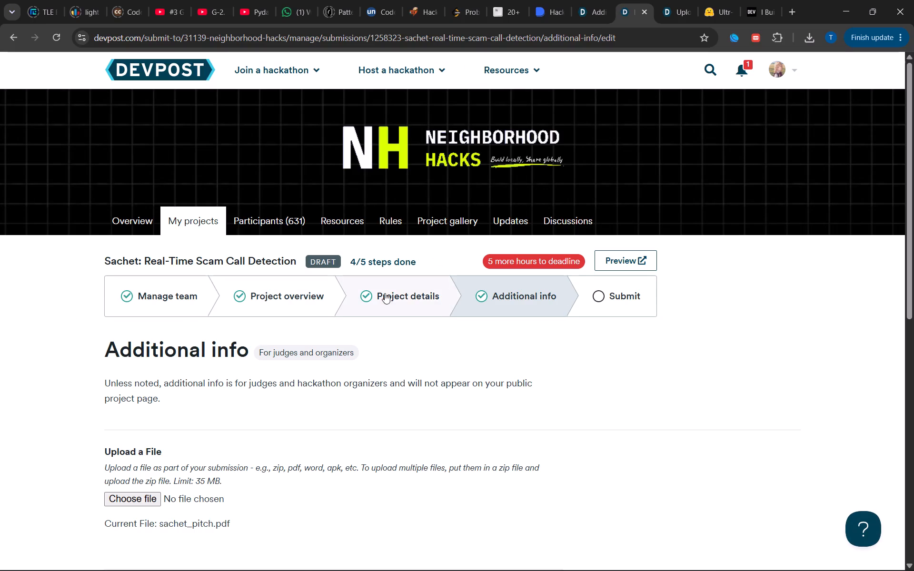
Check the additional info for judges, including the uploaded file and both required answers, then save and continue to the submission page.
scroll(524, 337, down, 1)
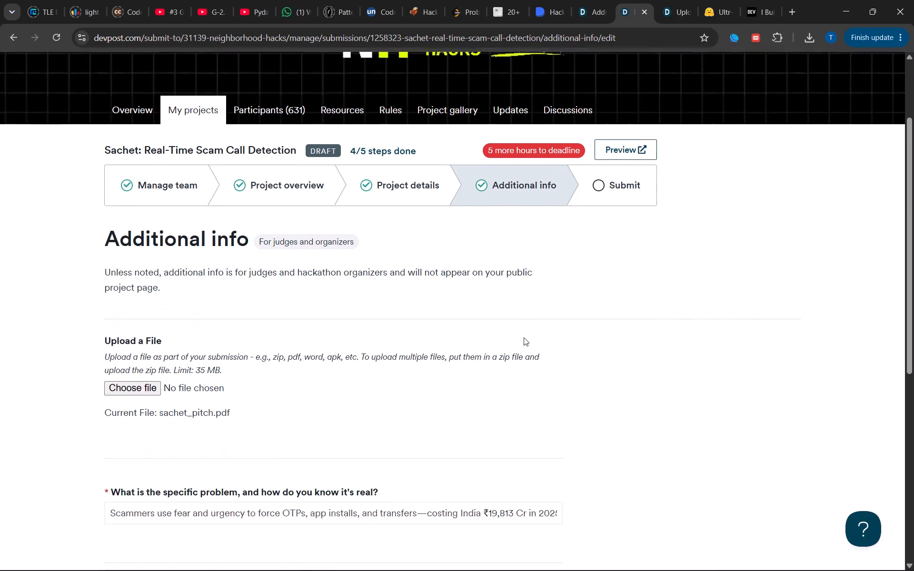
scroll(524, 337, down, 5)
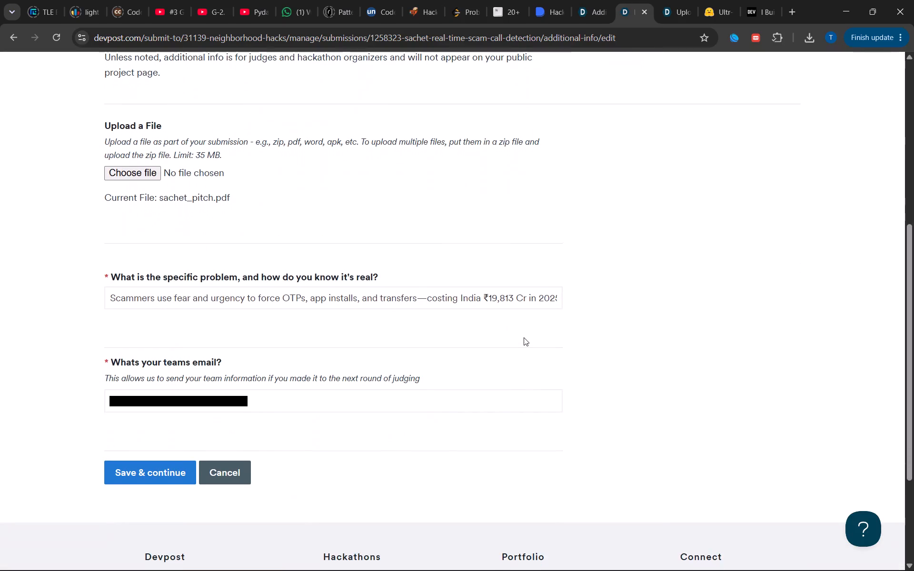
scroll(524, 337, down, 1)
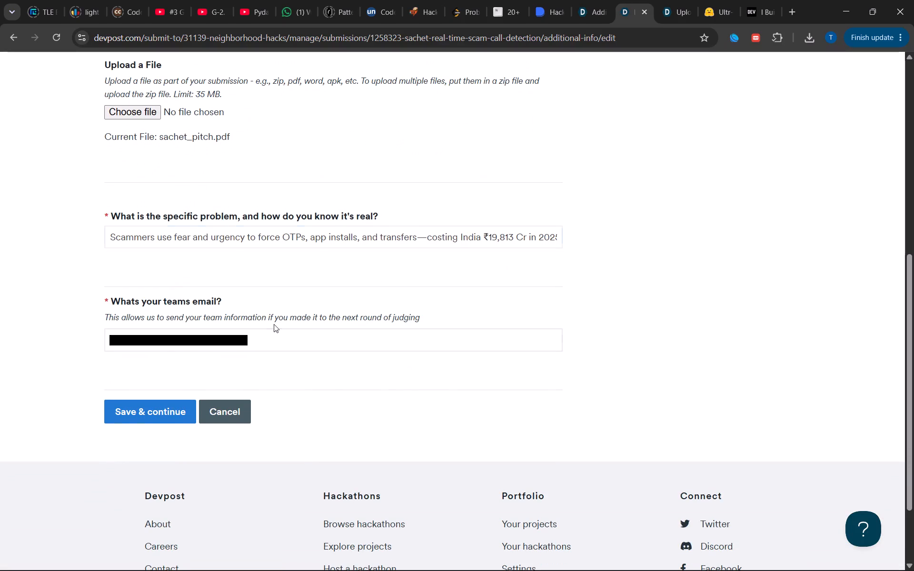
click(162, 414)
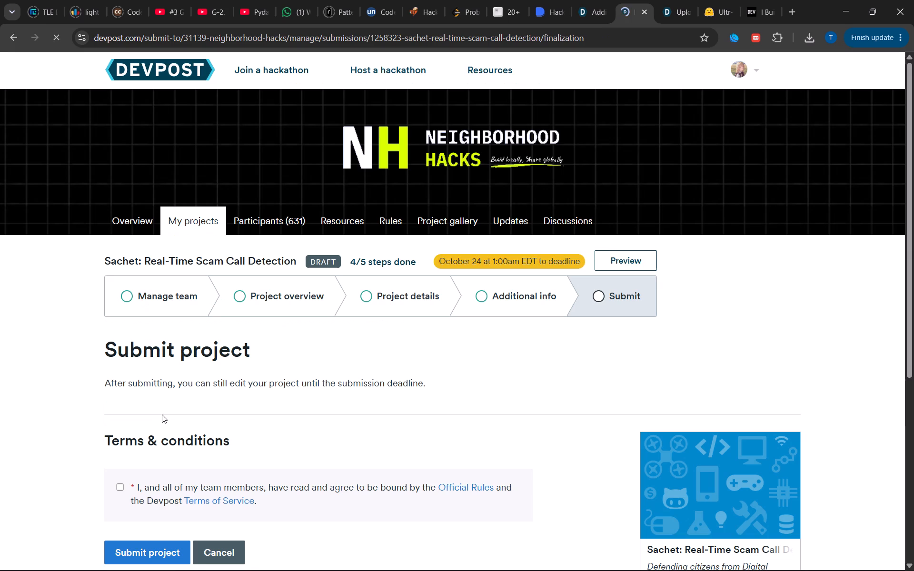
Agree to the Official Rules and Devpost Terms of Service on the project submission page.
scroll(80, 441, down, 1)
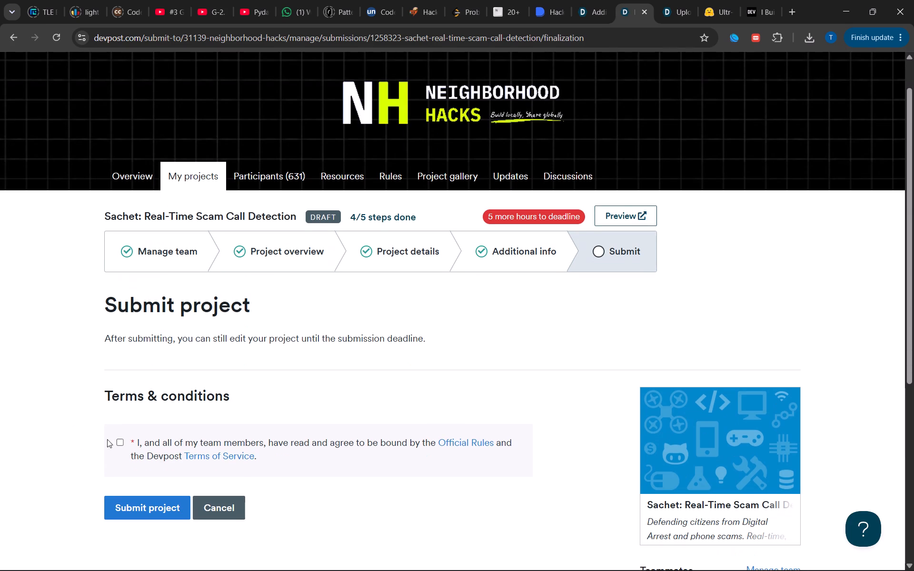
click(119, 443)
click(168, 253)
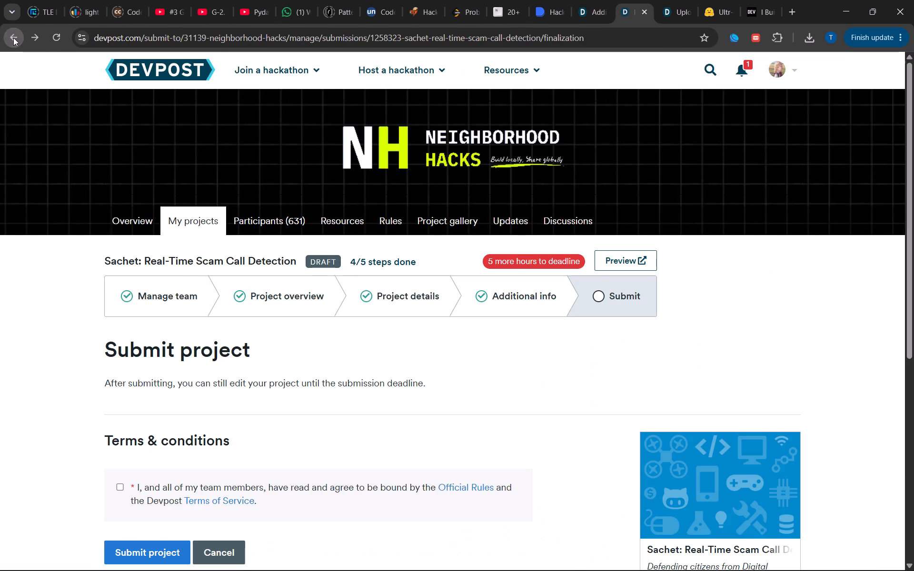
scroll(517, 346, down, 2)
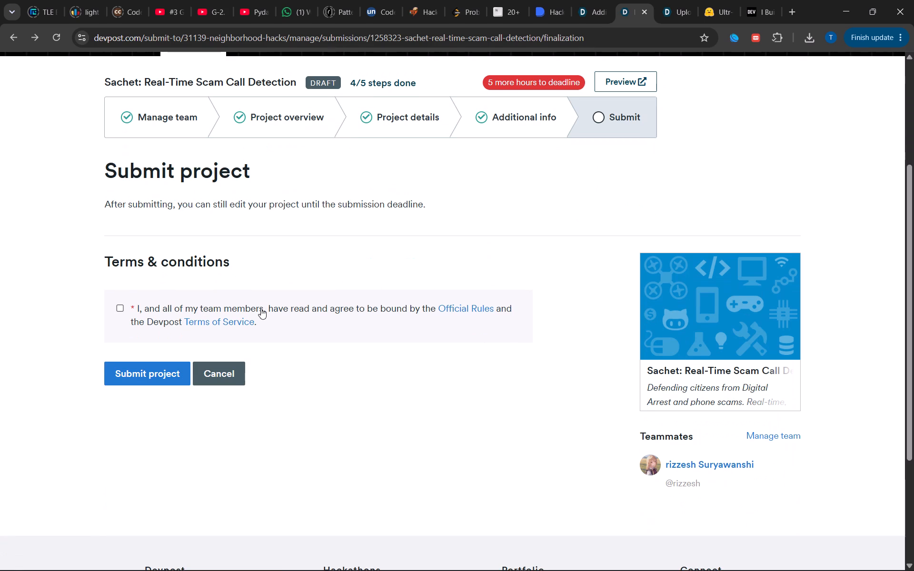
click(119, 309)
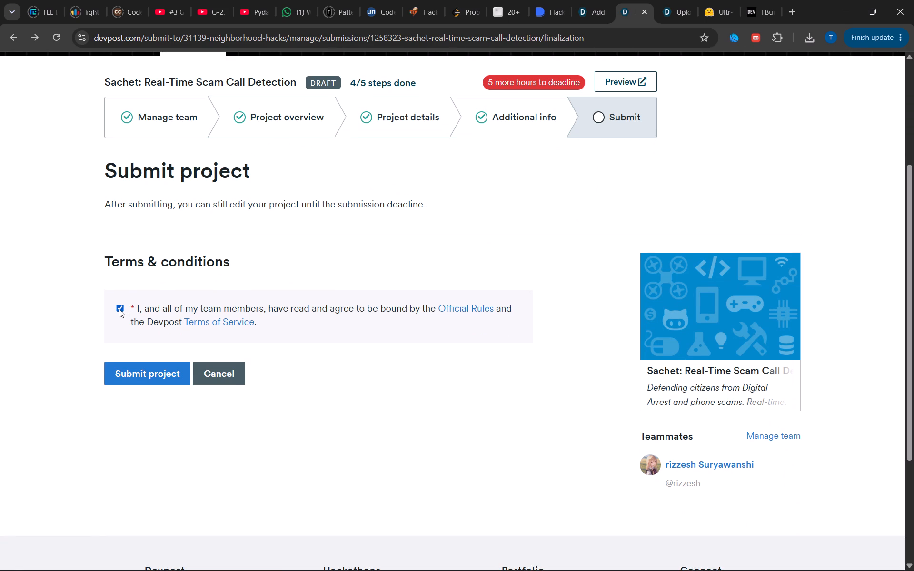
double_click(119, 309)
click(119, 309)
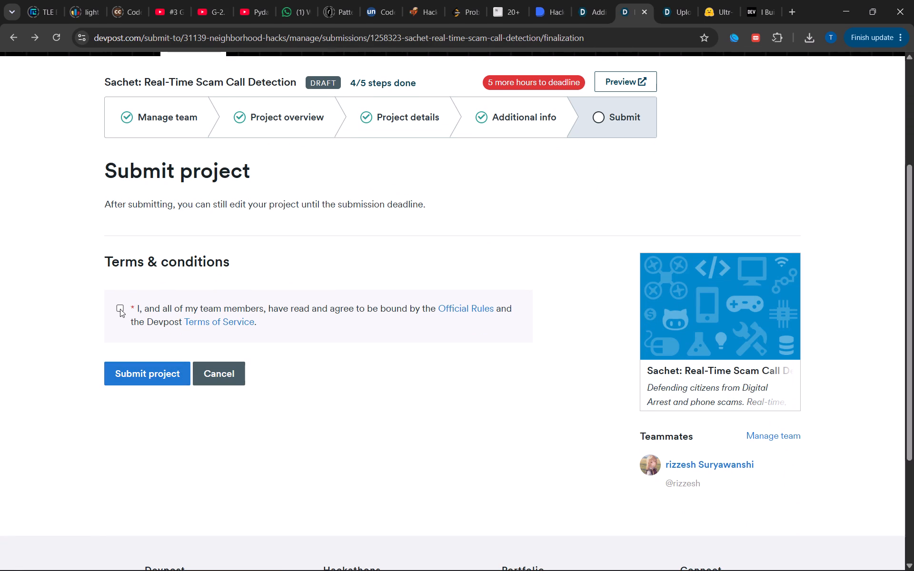
click(121, 309)
click(161, 371)
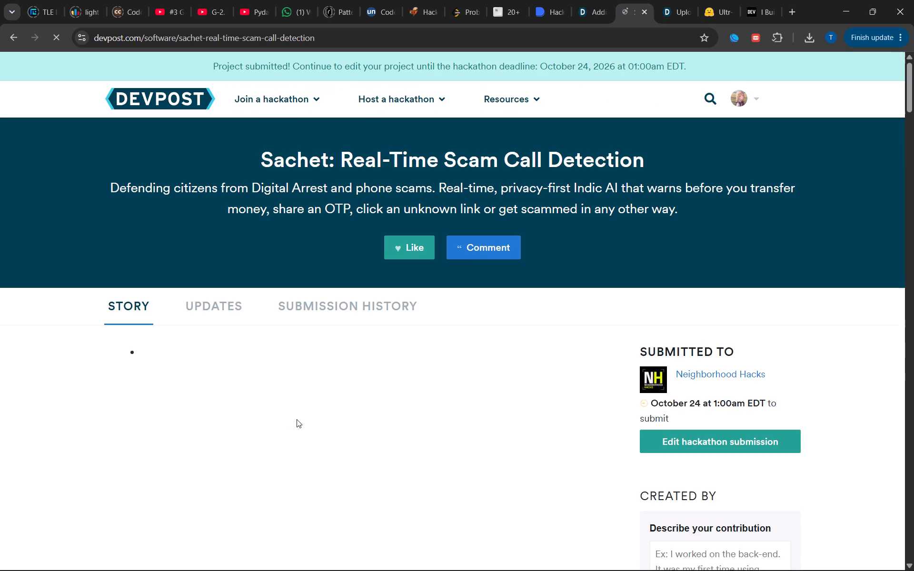
Play the embedded Sachet demo video on the submitted project page to check that it works.
scroll(297, 419, down, 3)
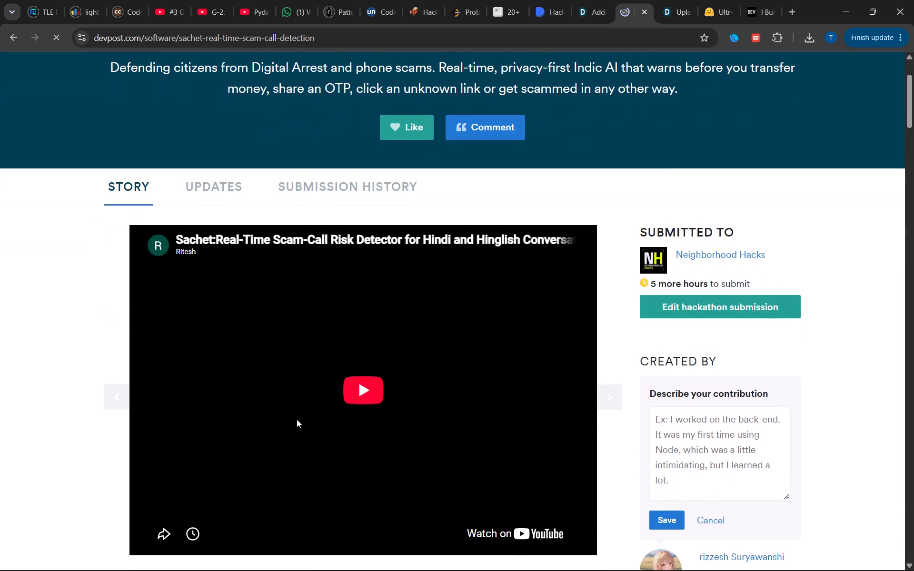
scroll(297, 419, down, 2)
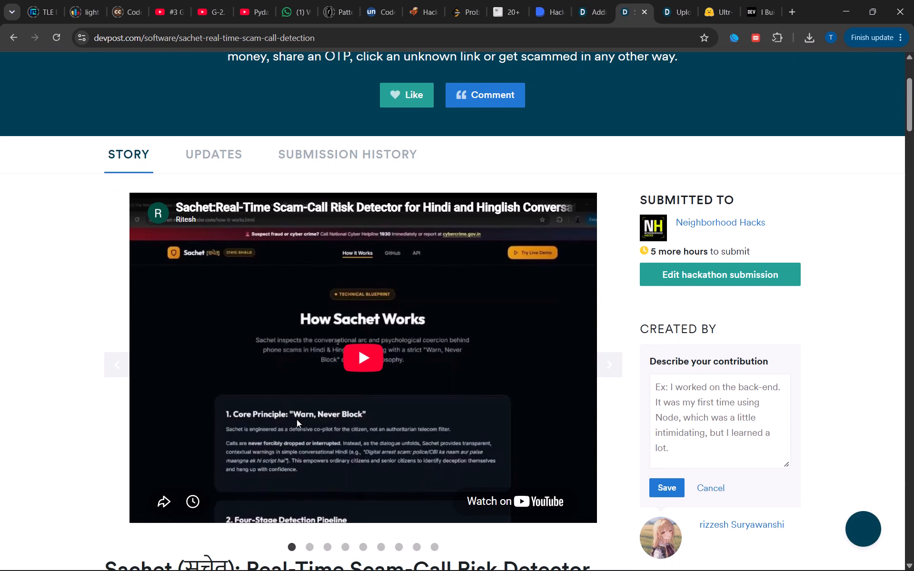
scroll(297, 419, down, 1)
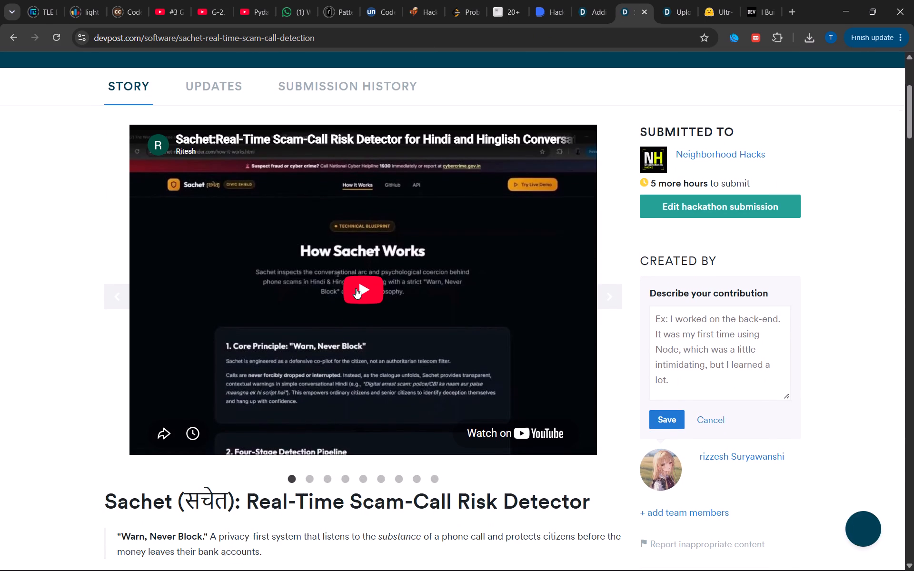
click(359, 285)
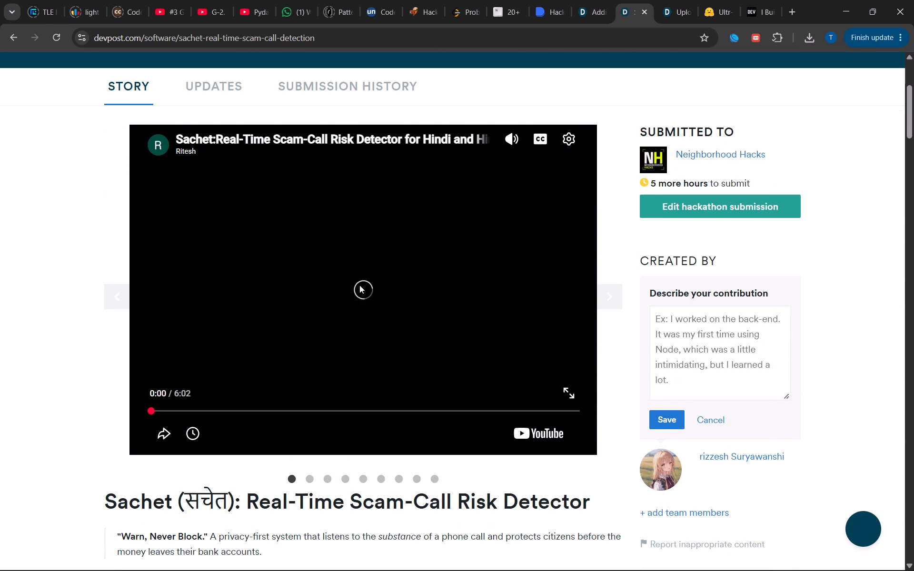
Skim the submitted project story from its introduction to the challenges section and return to the page header.
scroll(359, 285, down, 2)
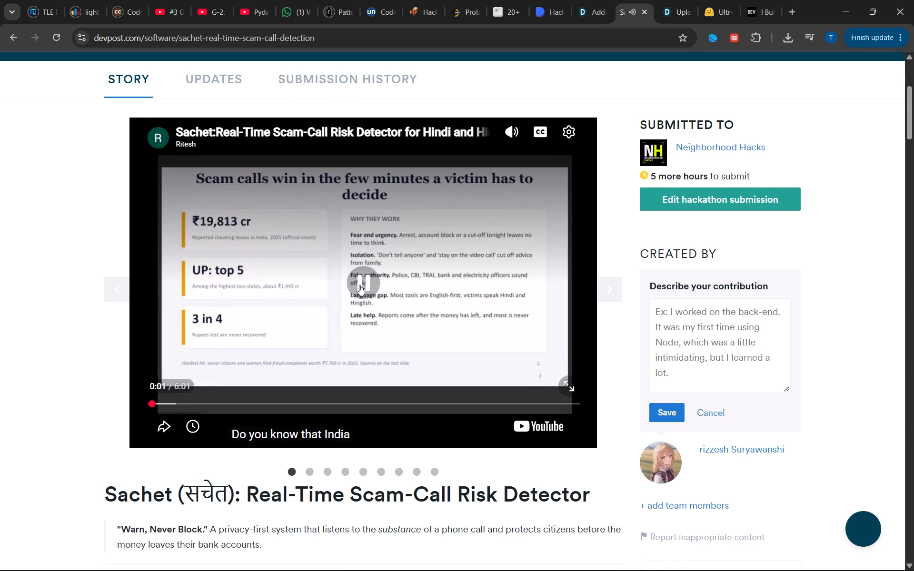
scroll(359, 285, down, 4)
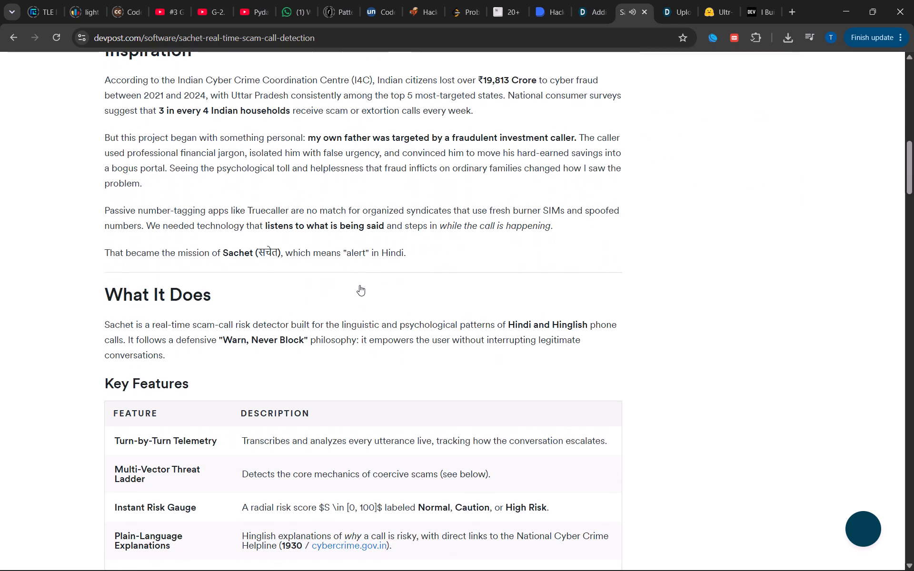
scroll(359, 285, down, 3)
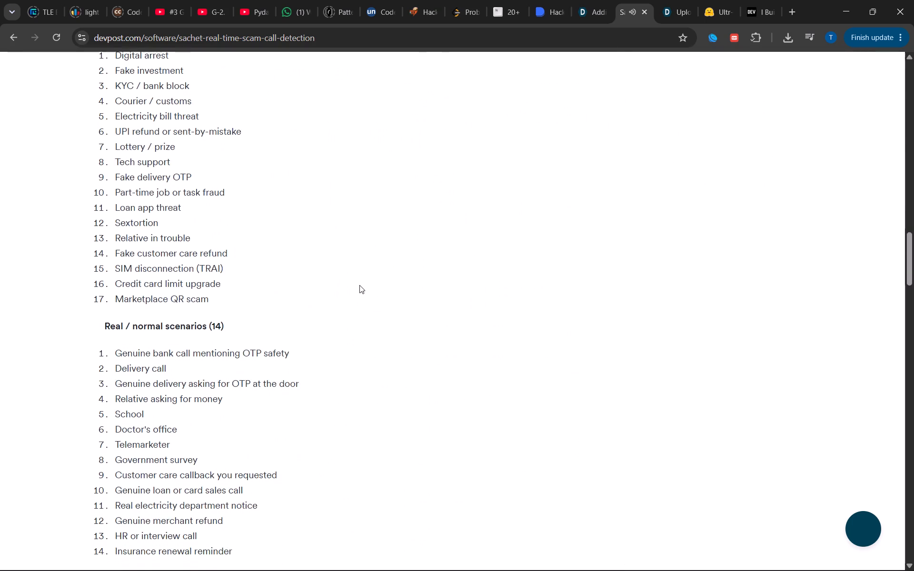
scroll(359, 285, down, 3)
scroll(359, 285, up, 2)
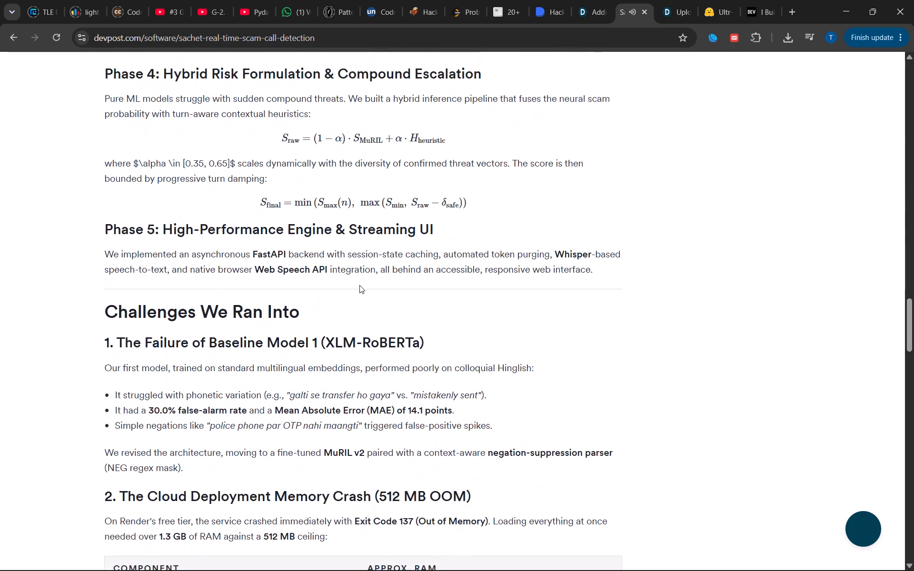
scroll(359, 285, up, 7)
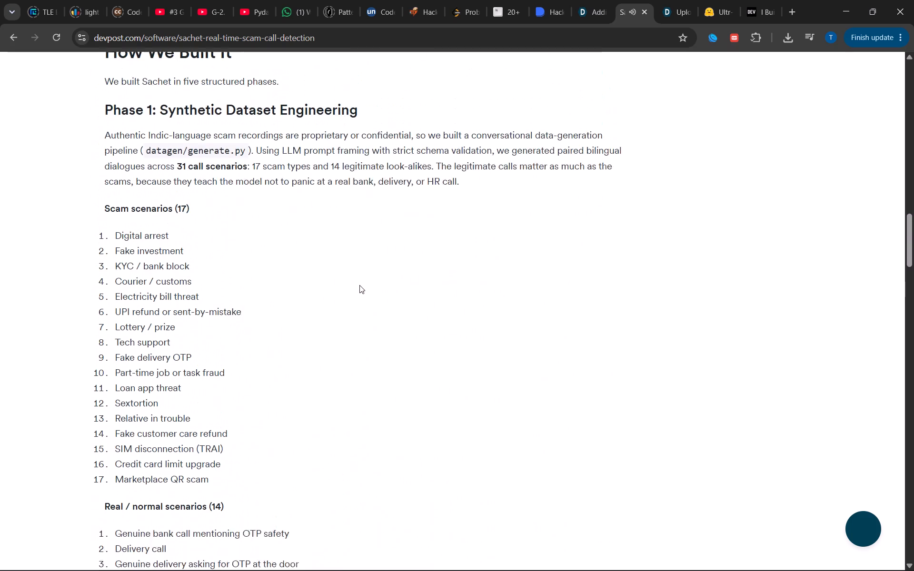
scroll(359, 285, up, 6)
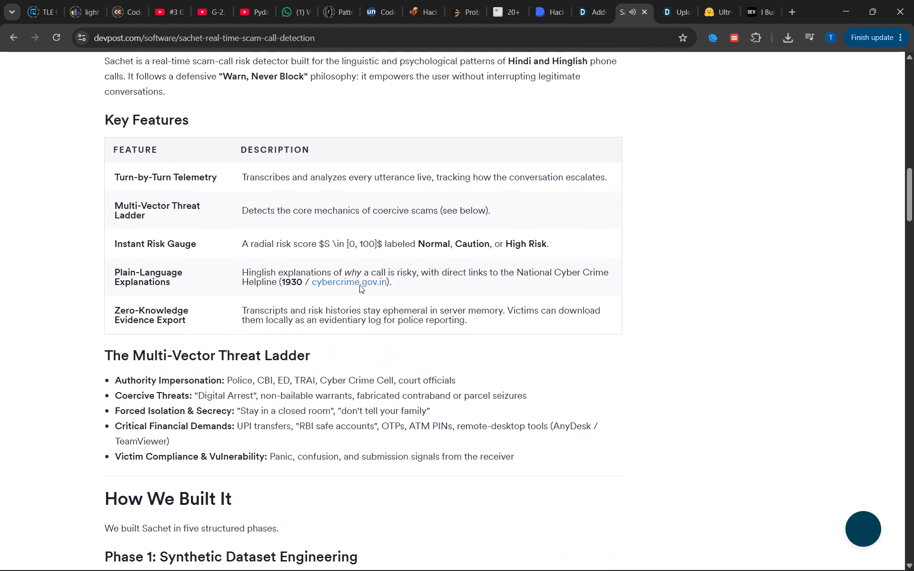
scroll(359, 285, up, 8)
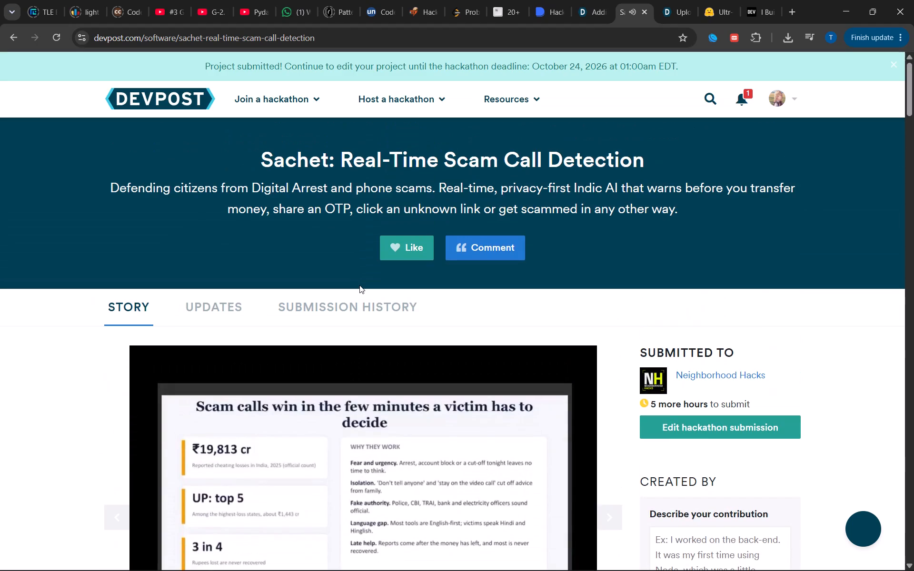
Review the Inspiration, What It Does and How We Built It sections of the published story.
scroll(359, 285, down, 4)
scroll(359, 285, up, 2)
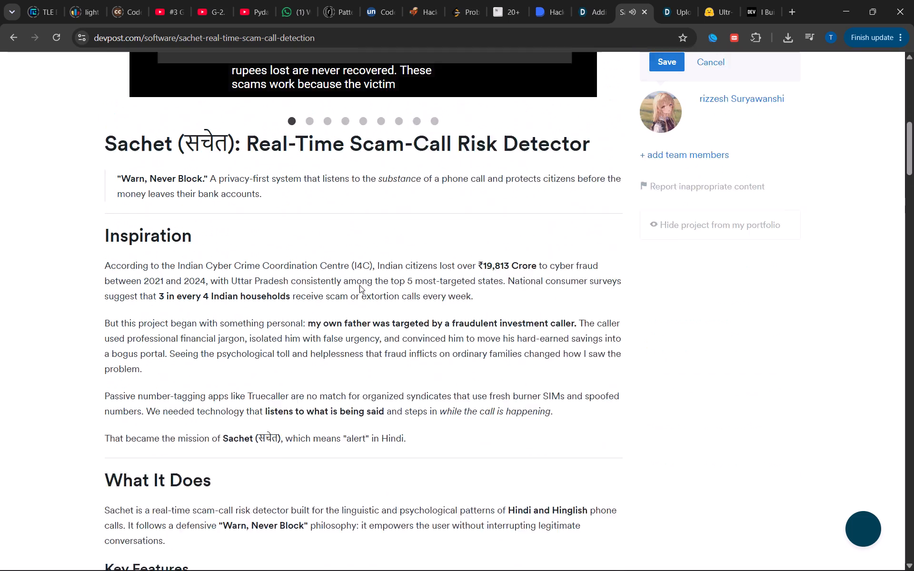
scroll(359, 285, down, 2)
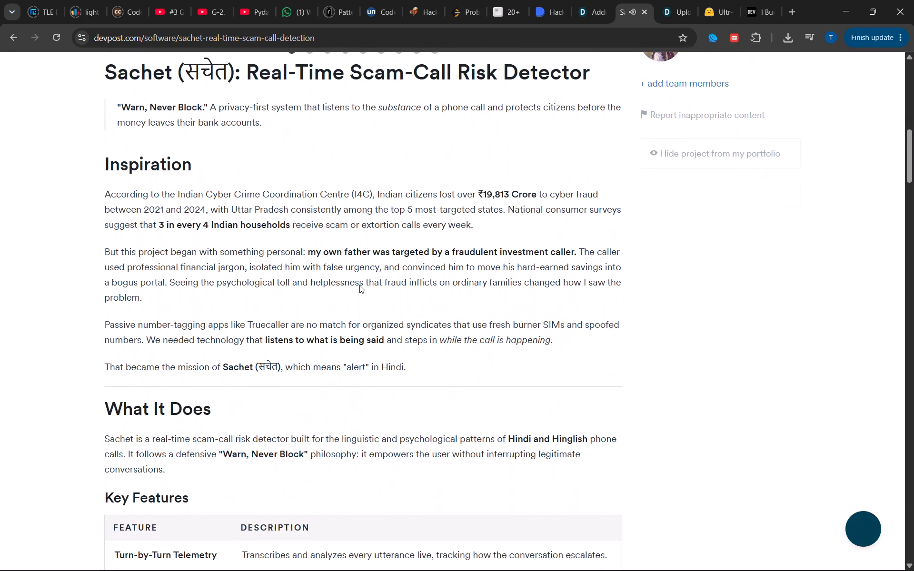
scroll(359, 285, down, 3)
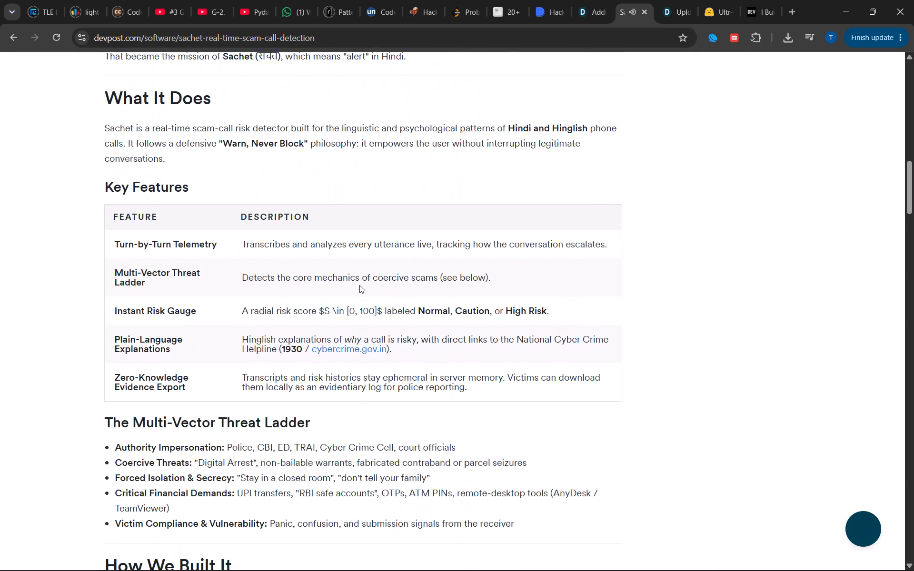
scroll(359, 285, down, 4)
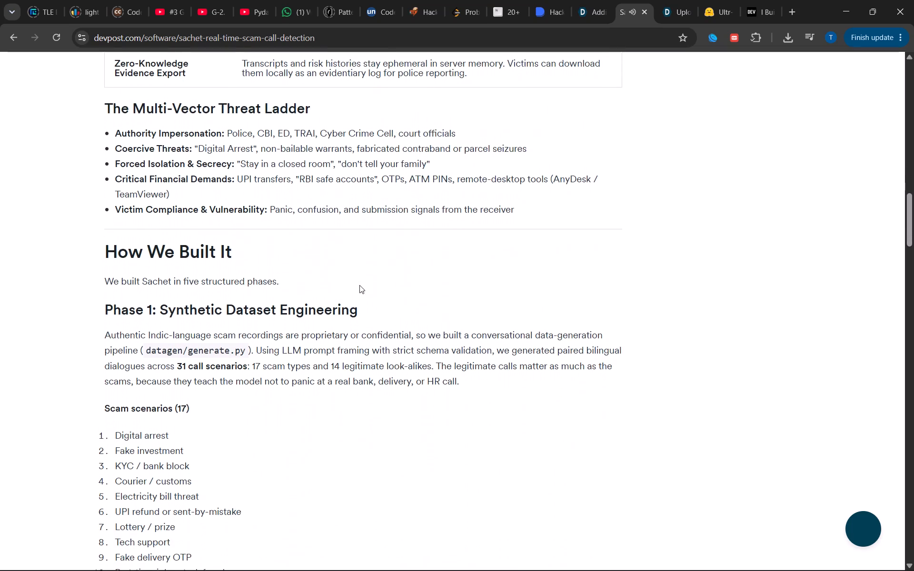
scroll(359, 285, down, 5)
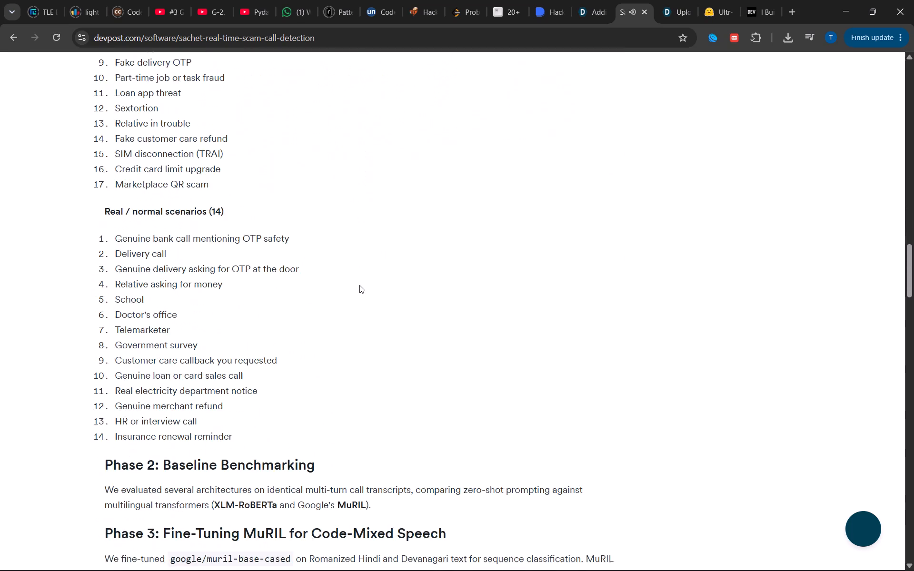
scroll(359, 285, down, 5)
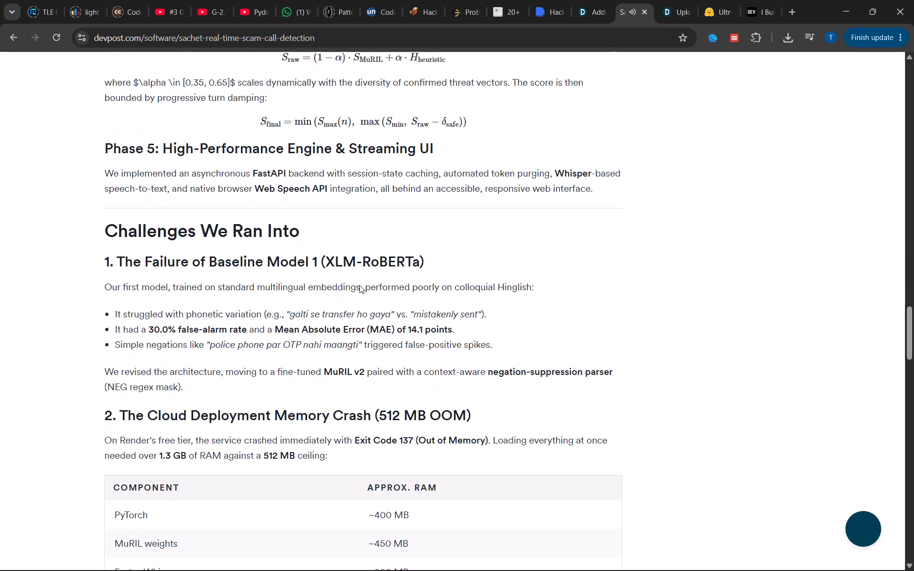
Review the challenges, accomplishments, lessons learned and future plans sections of the published story.
scroll(359, 285, down, 2)
scroll(359, 285, up, 1)
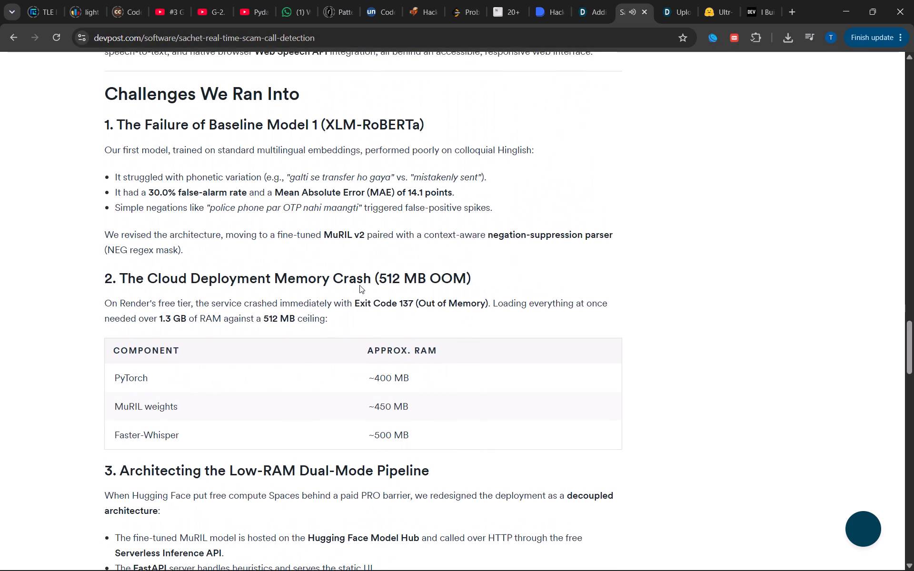
scroll(359, 285, down, 2)
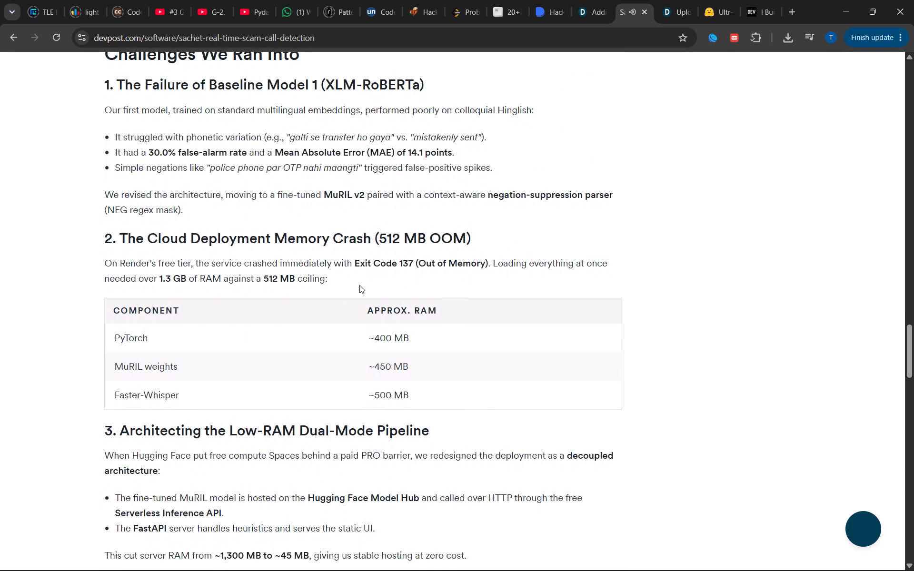
scroll(359, 285, down, 4)
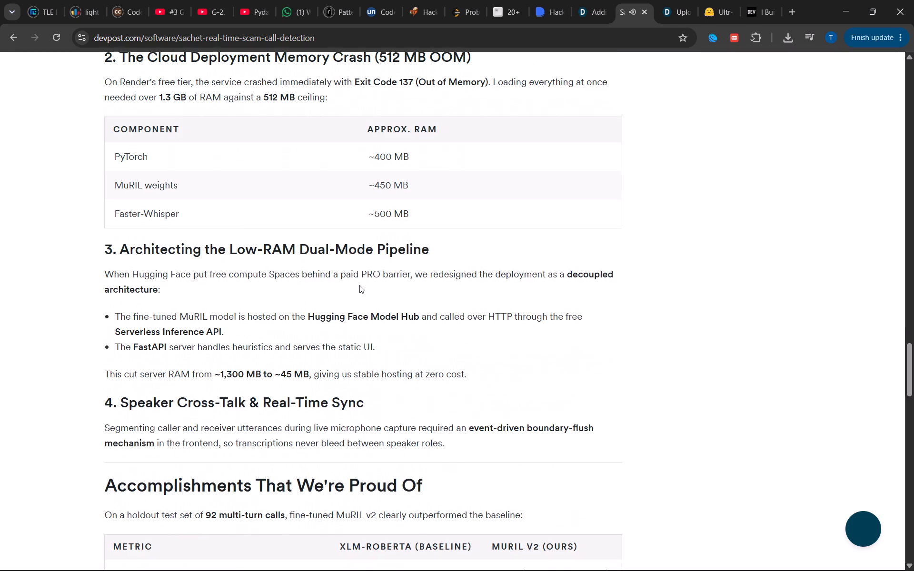
scroll(359, 285, down, 5)
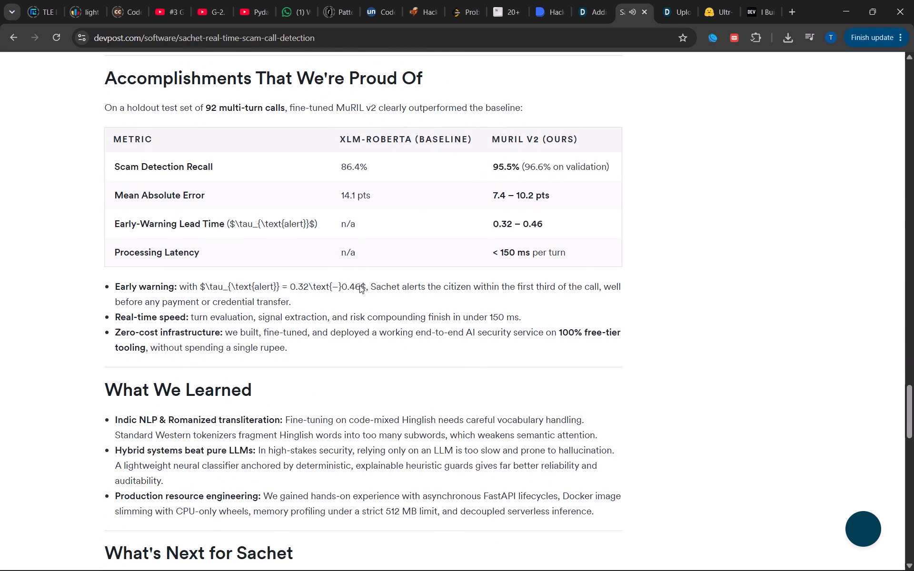
scroll(359, 285, down, 5)
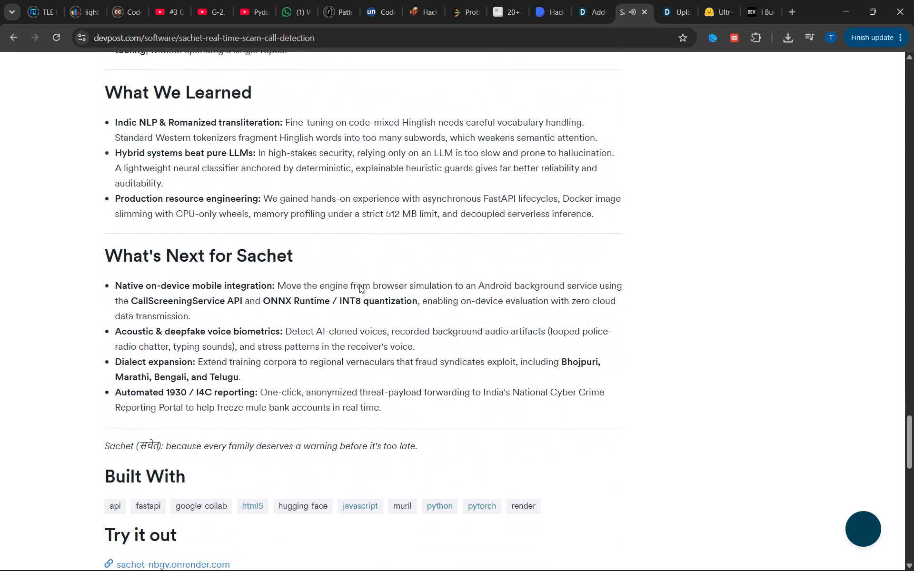
Check the Built With tags, Try it out links, Updates section and Submission history of the project page.
scroll(359, 285, down, 2)
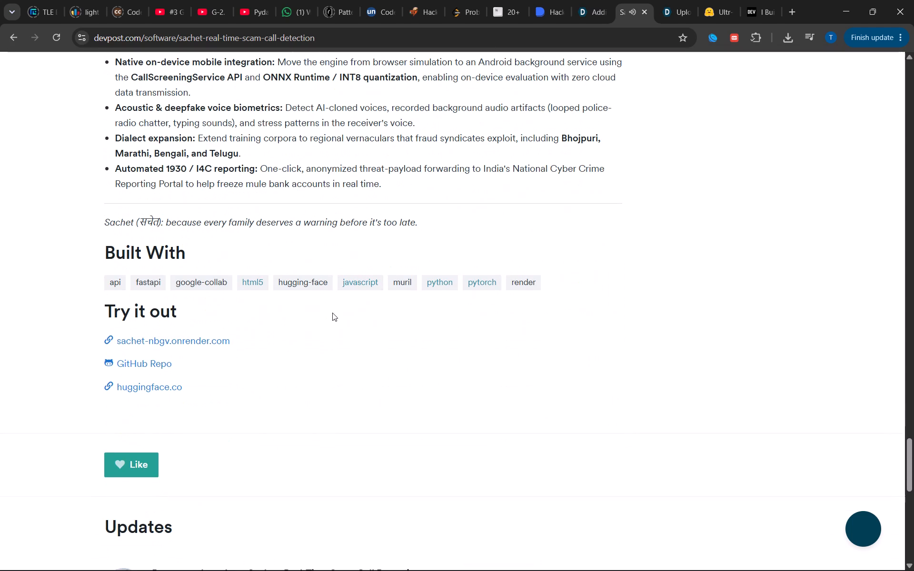
scroll(467, 355, down, 1)
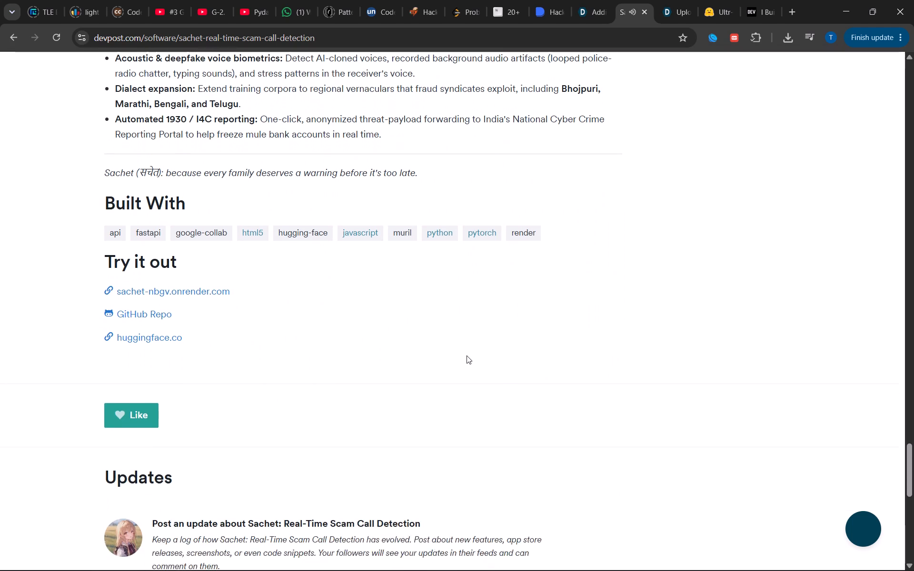
scroll(467, 355, down, 1)
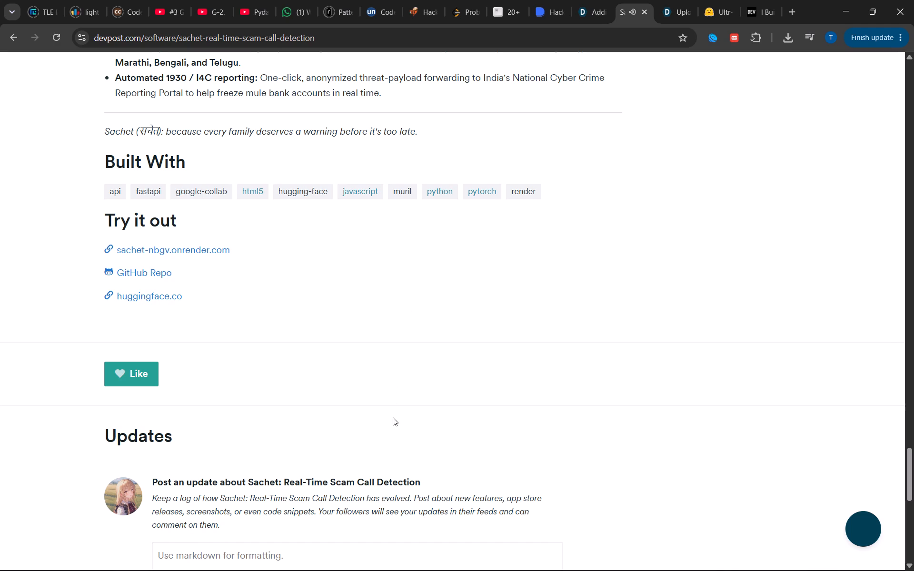
scroll(405, 422, down, 2)
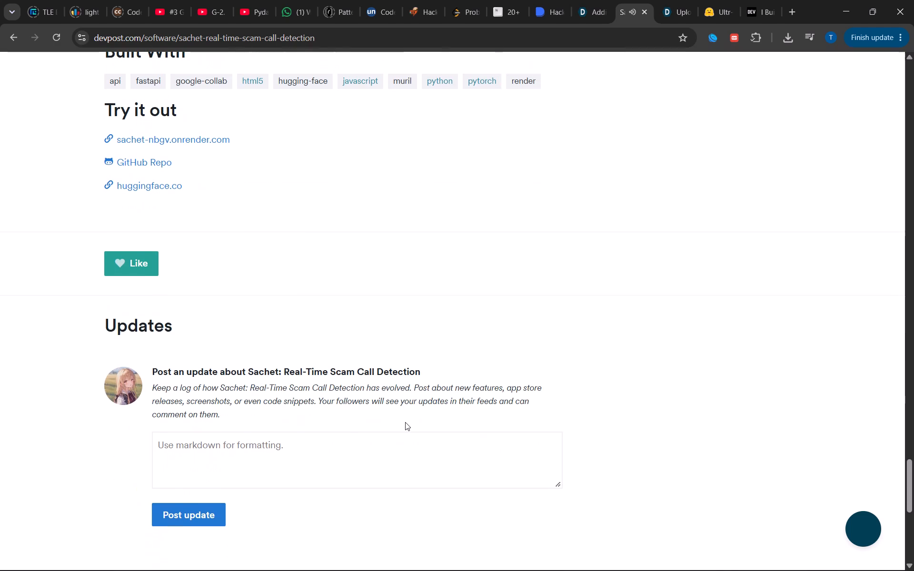
scroll(405, 422, down, 2)
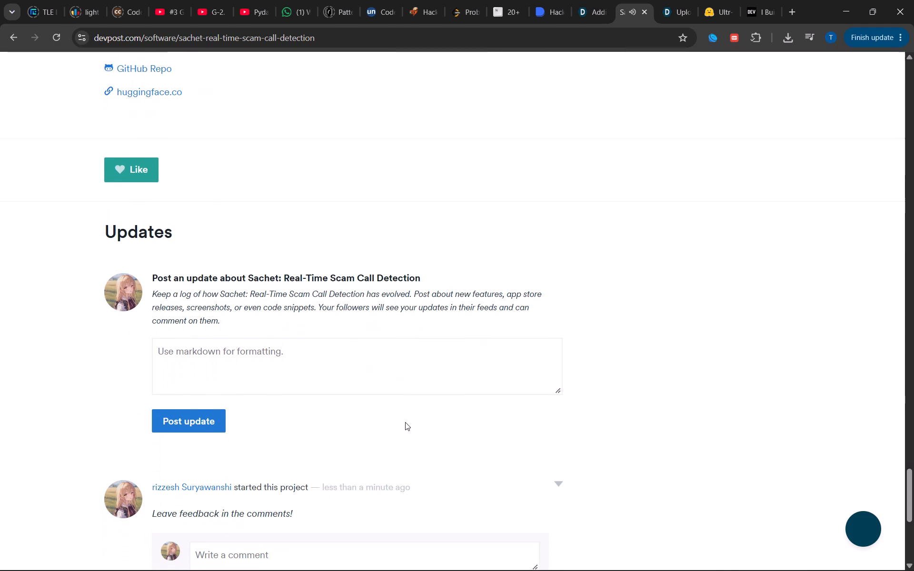
scroll(405, 422, down, 3)
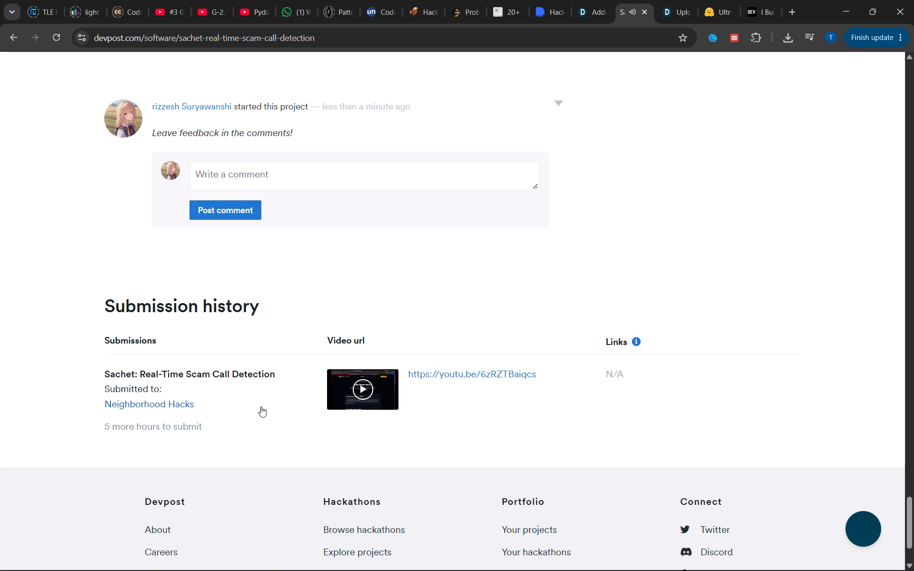
Return to the embedded demo video above the project story and pause its playback.
scroll(261, 406, up, 8)
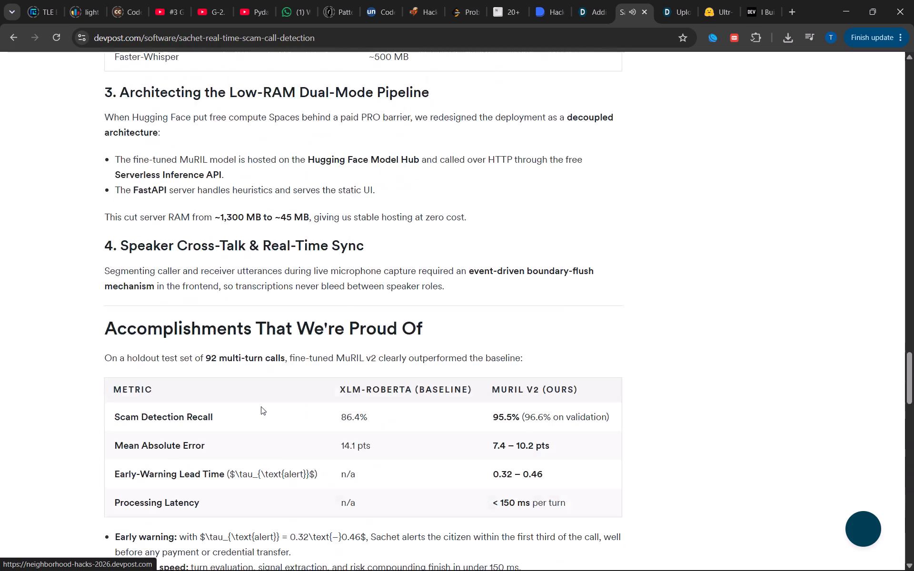
scroll(261, 406, up, 7)
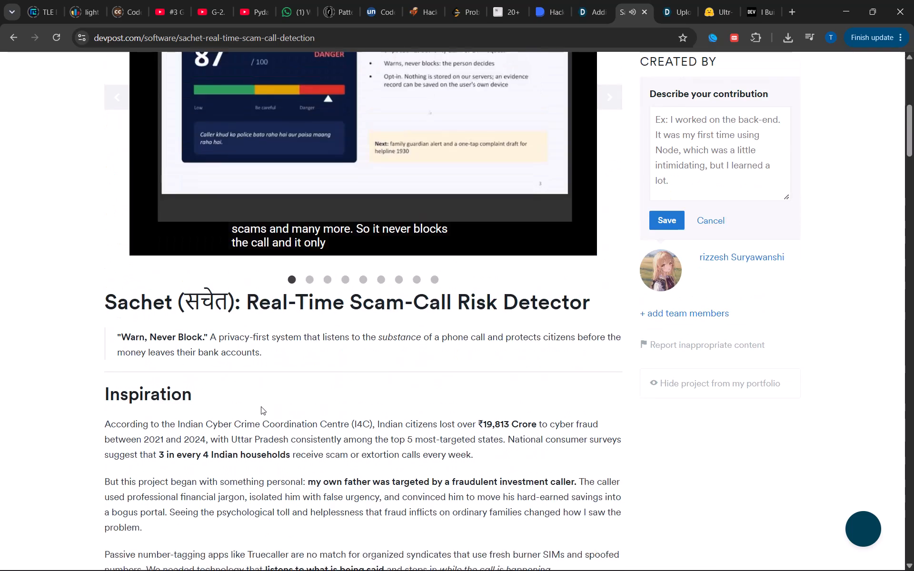
scroll(261, 406, up, 1)
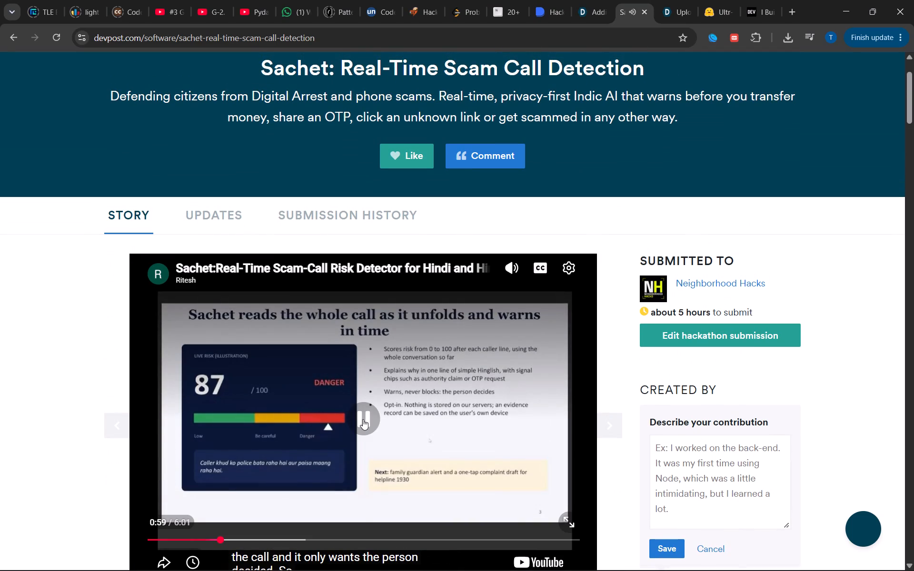
click(363, 419)
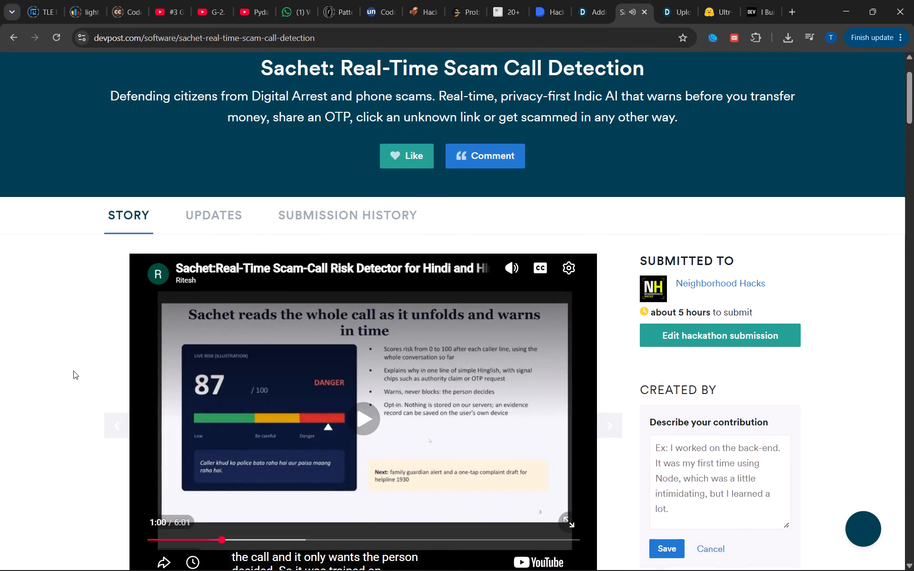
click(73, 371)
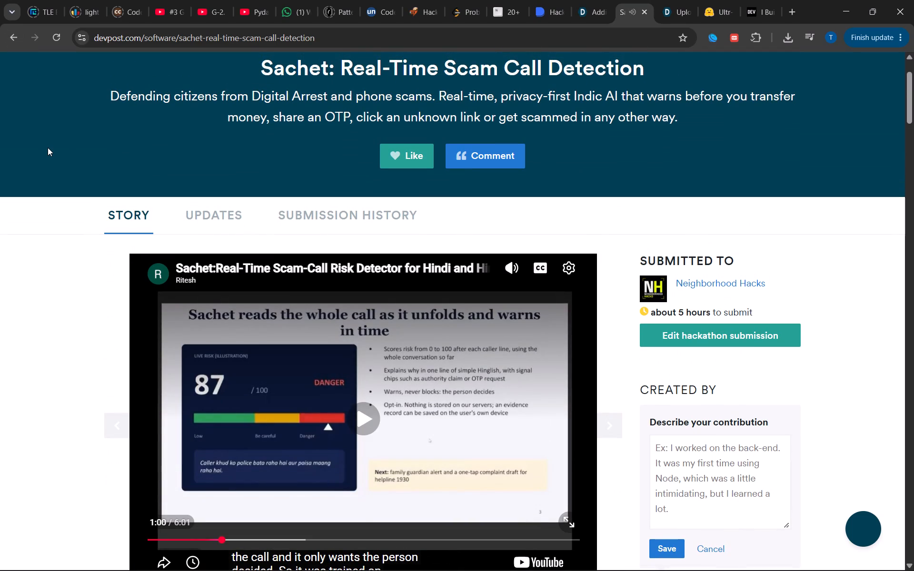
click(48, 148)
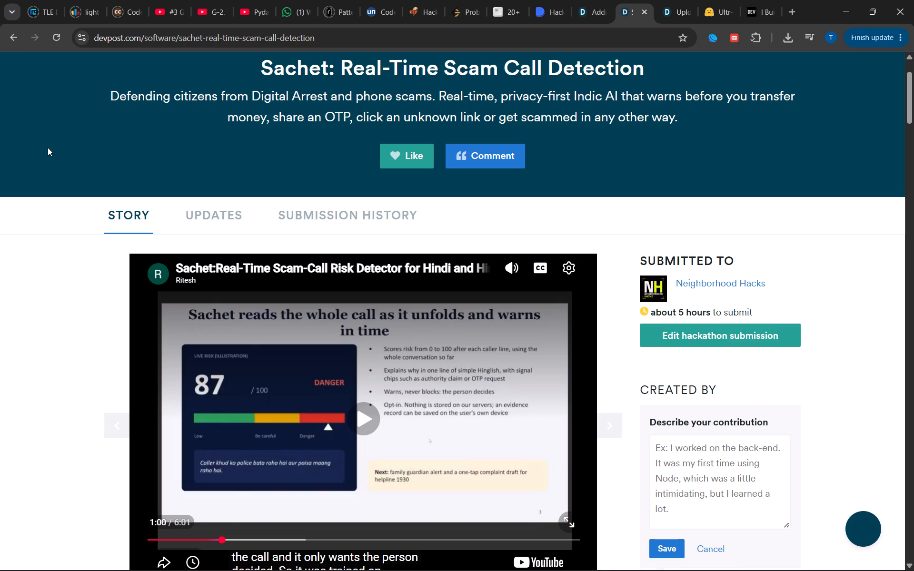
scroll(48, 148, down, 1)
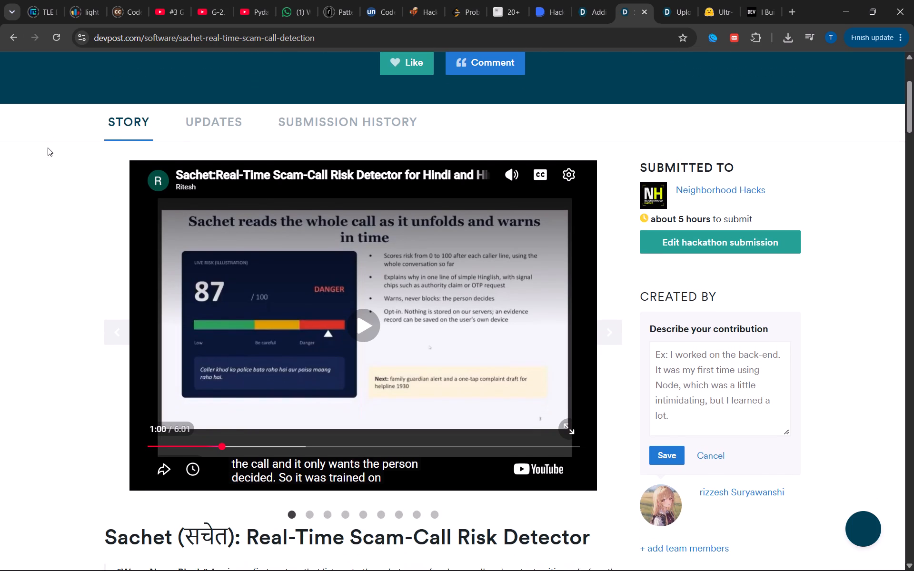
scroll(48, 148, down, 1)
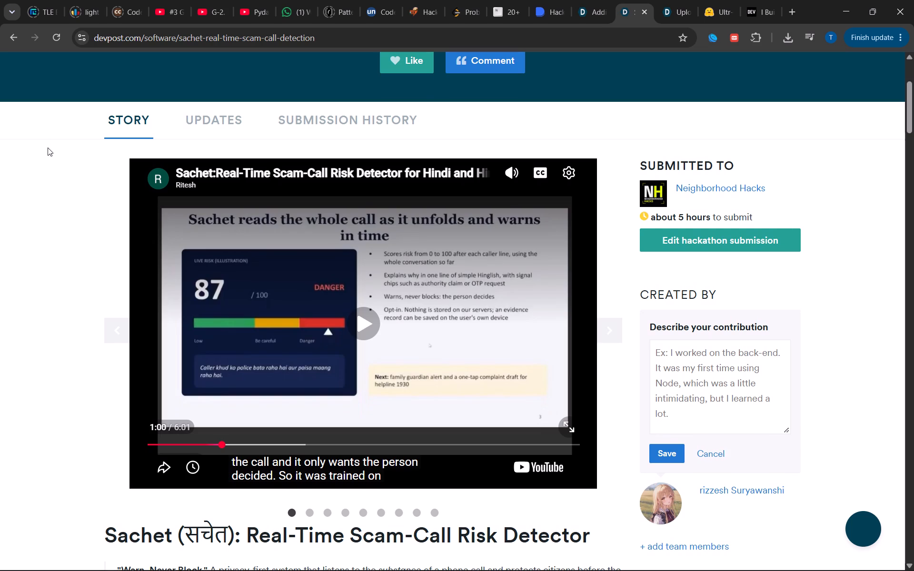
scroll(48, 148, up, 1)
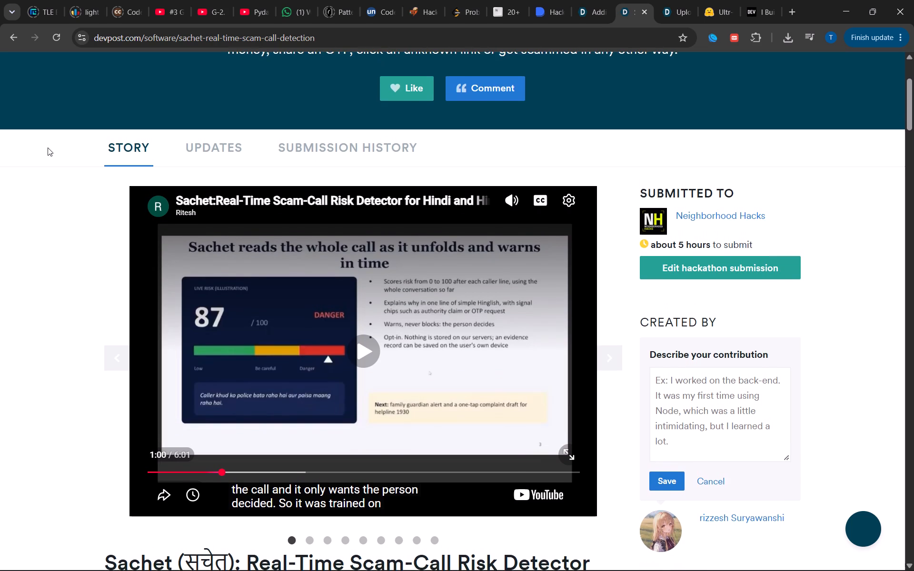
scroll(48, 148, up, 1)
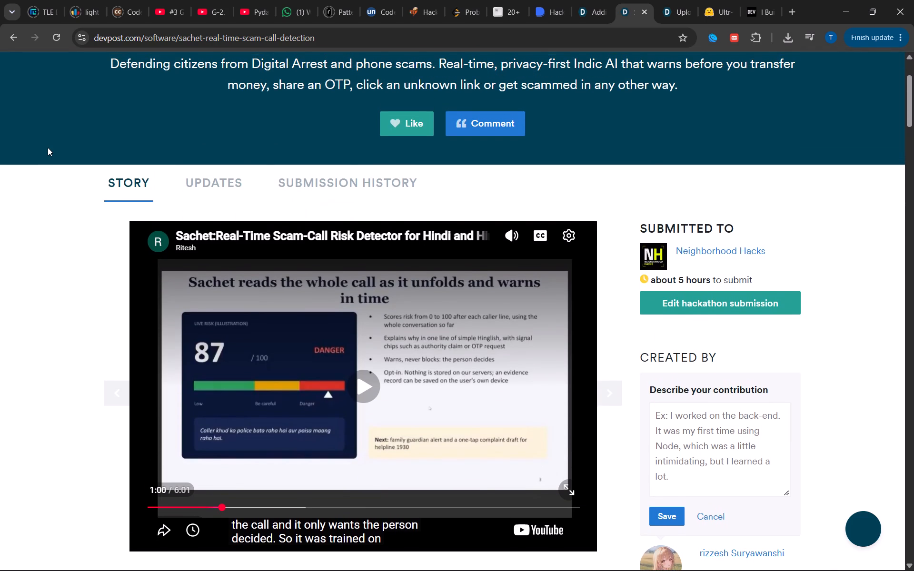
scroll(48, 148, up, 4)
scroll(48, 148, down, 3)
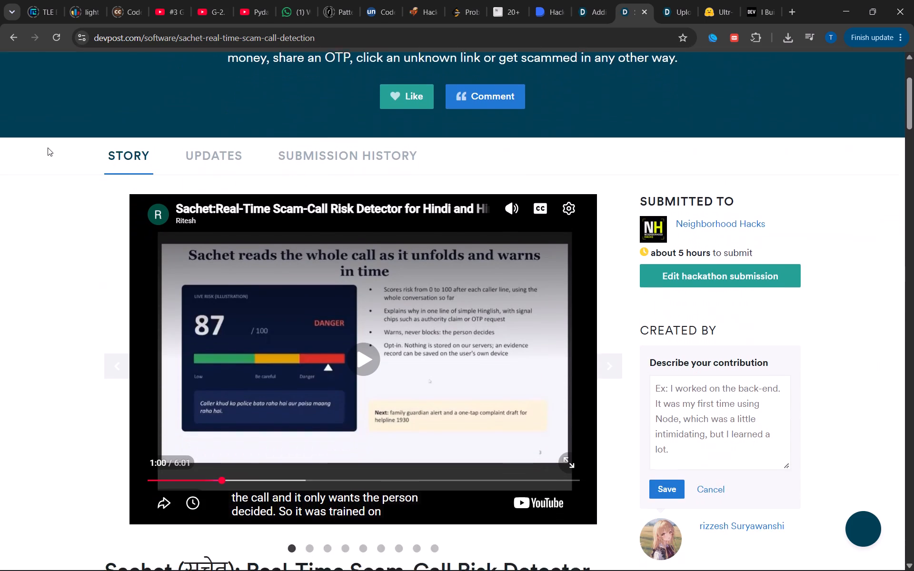
Begin the contribution description in the Created By section with the words "The complete".
scroll(48, 148, down, 2)
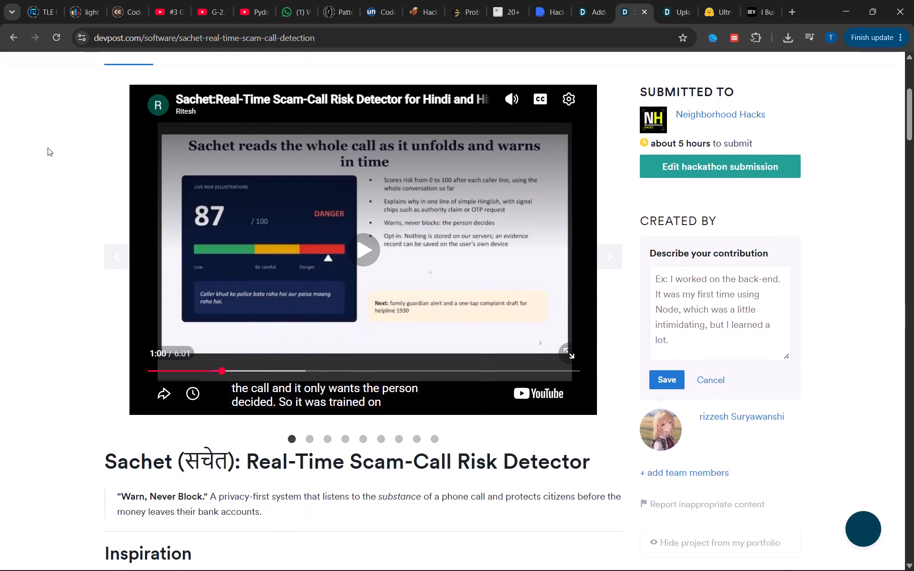
scroll(48, 148, down, 1)
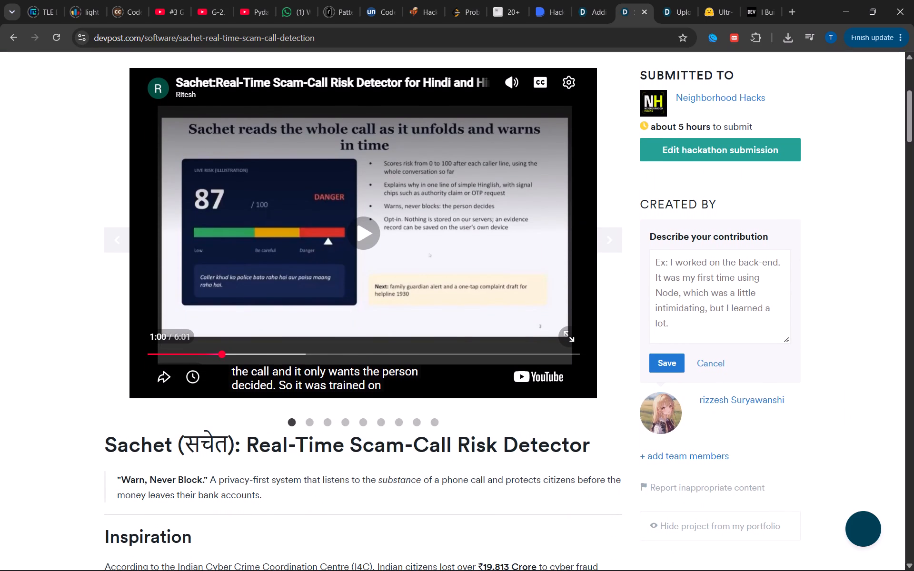
click(676, 300)
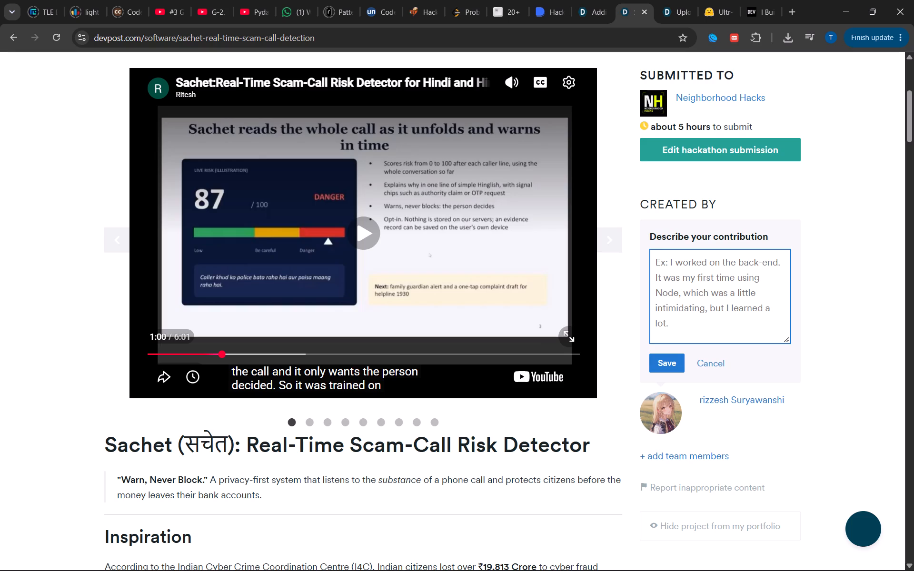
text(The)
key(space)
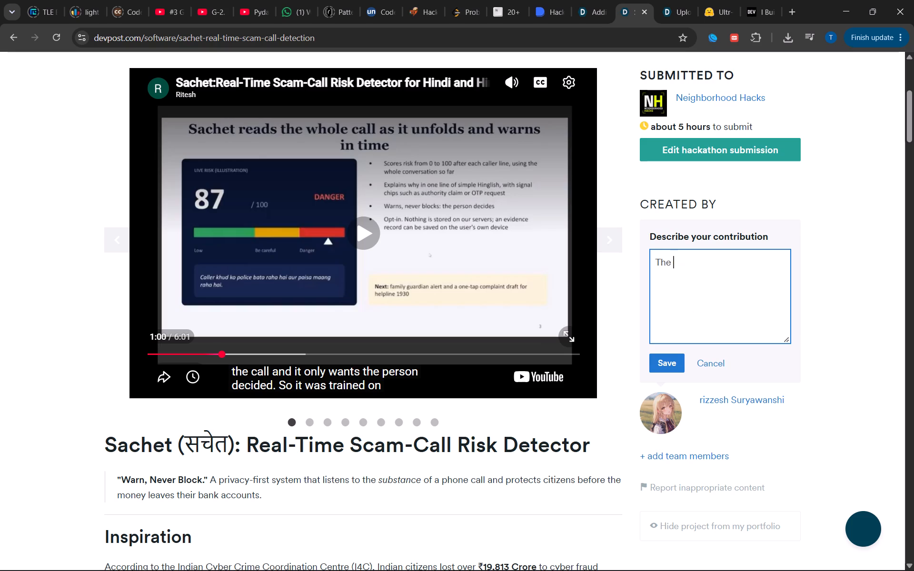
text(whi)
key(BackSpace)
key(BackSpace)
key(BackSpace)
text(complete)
Complete the contribution description so it reads "The complete project :)" and save it.
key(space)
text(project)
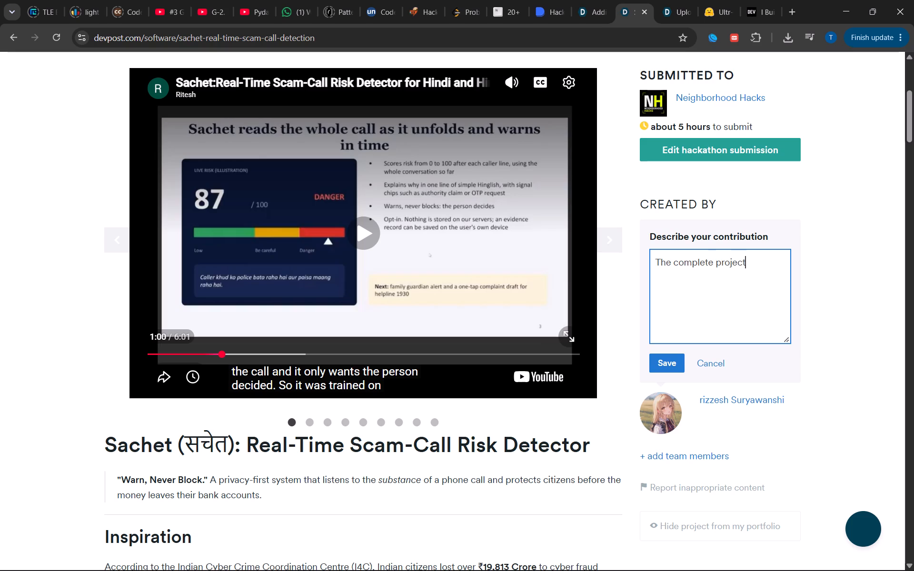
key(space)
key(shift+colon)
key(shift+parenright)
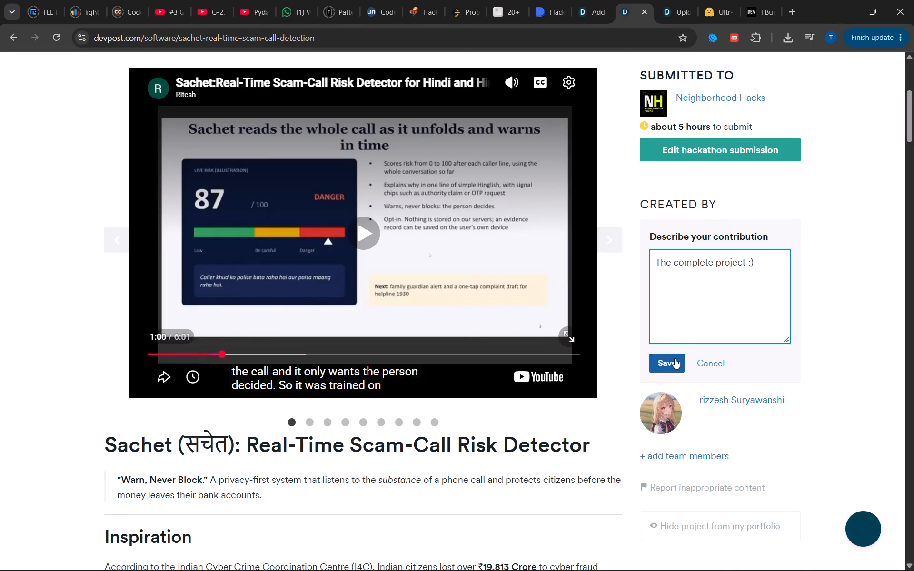
click(668, 364)
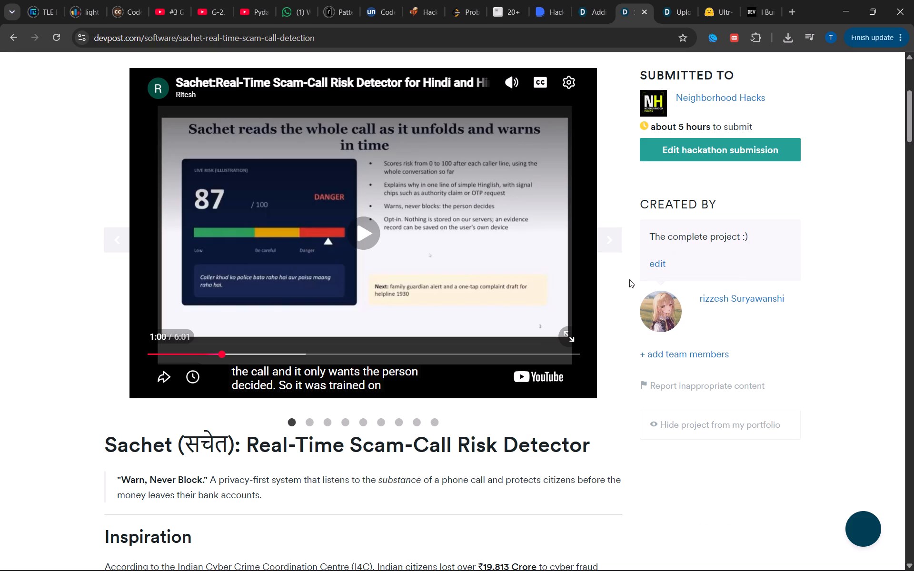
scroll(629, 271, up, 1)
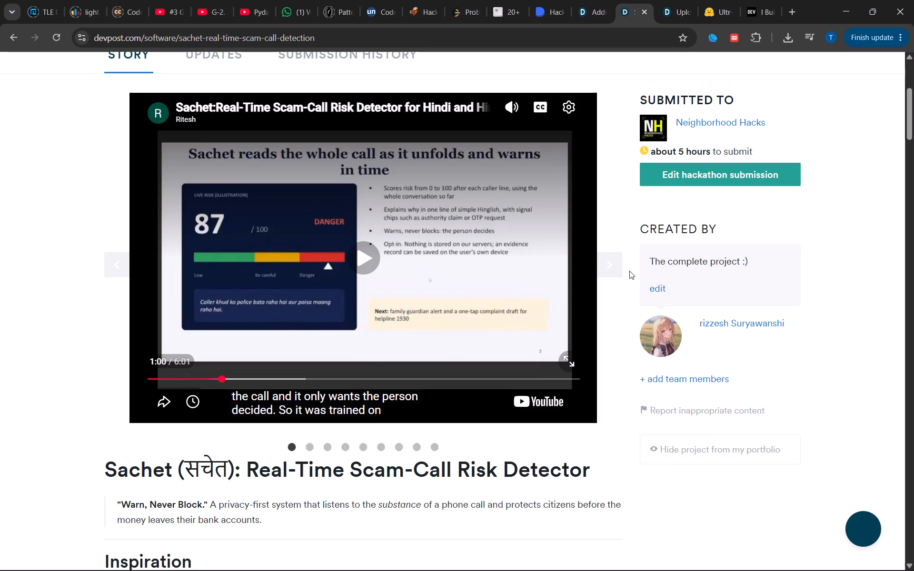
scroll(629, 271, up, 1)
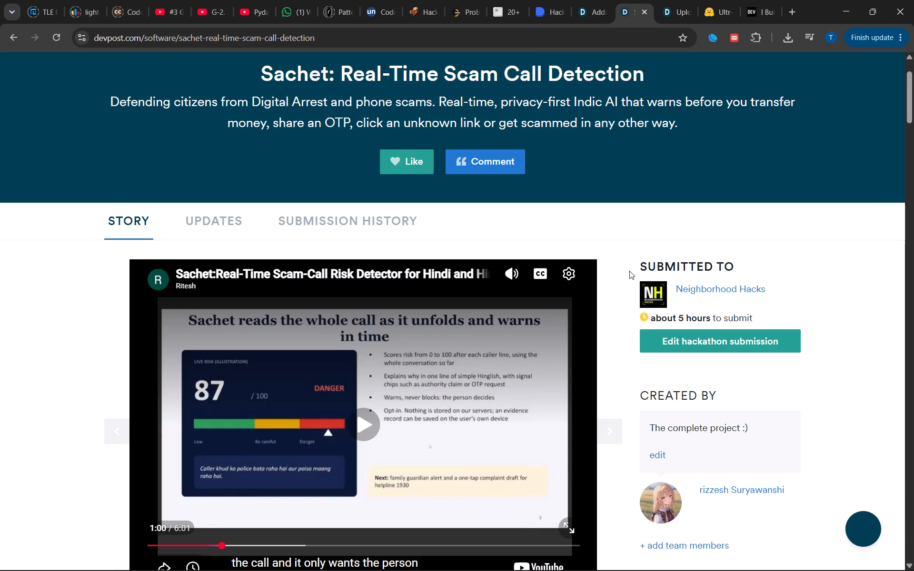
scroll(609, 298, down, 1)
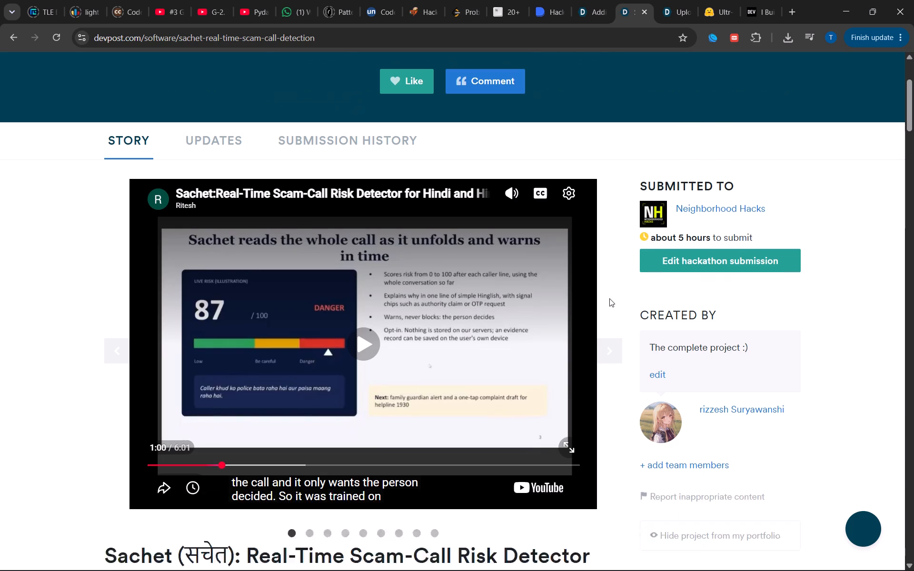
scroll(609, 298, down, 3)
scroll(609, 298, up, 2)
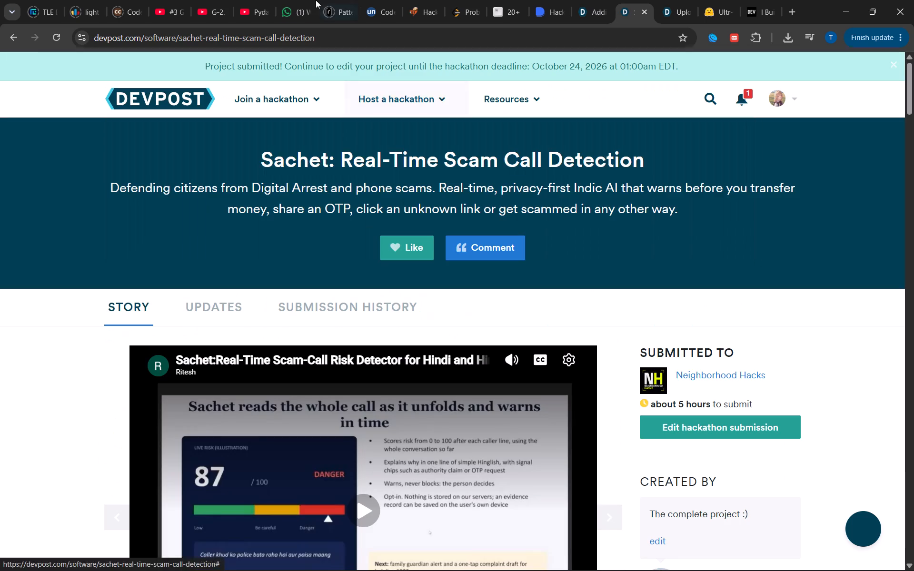